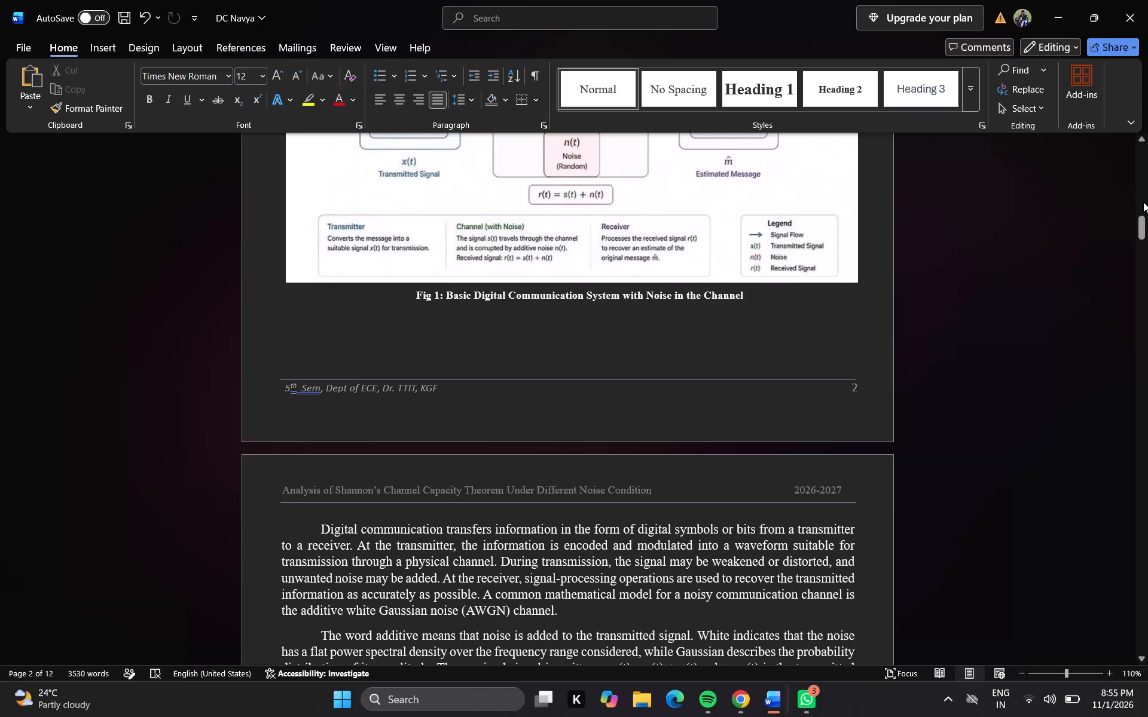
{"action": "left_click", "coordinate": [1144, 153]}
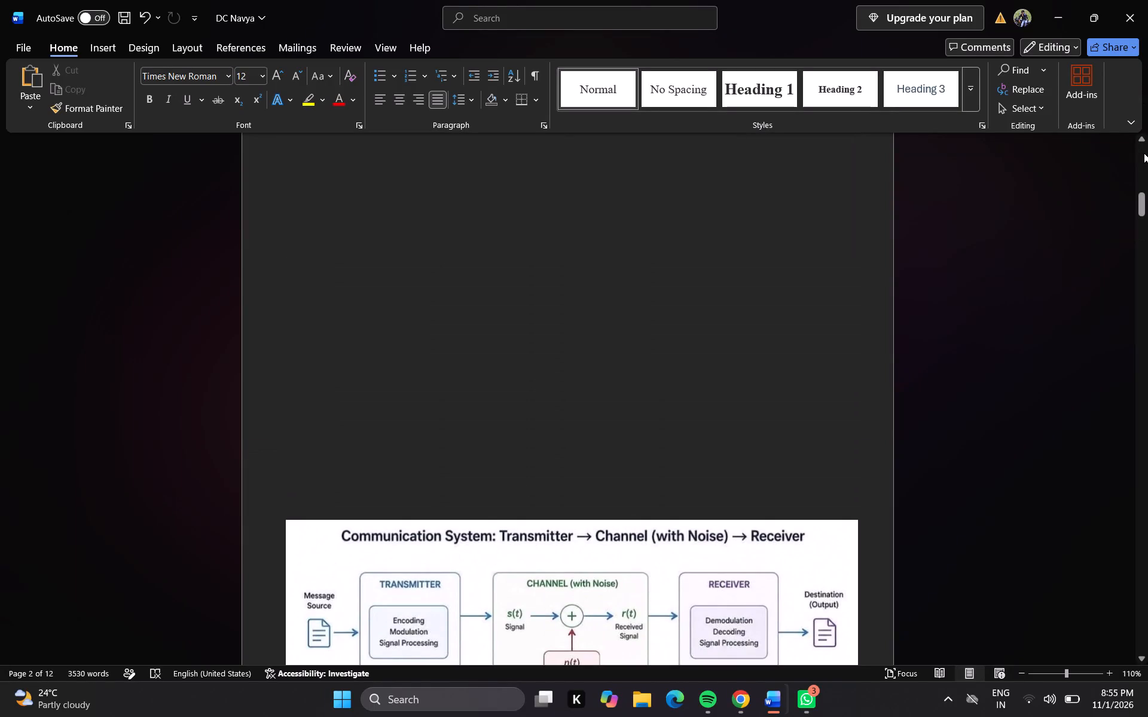
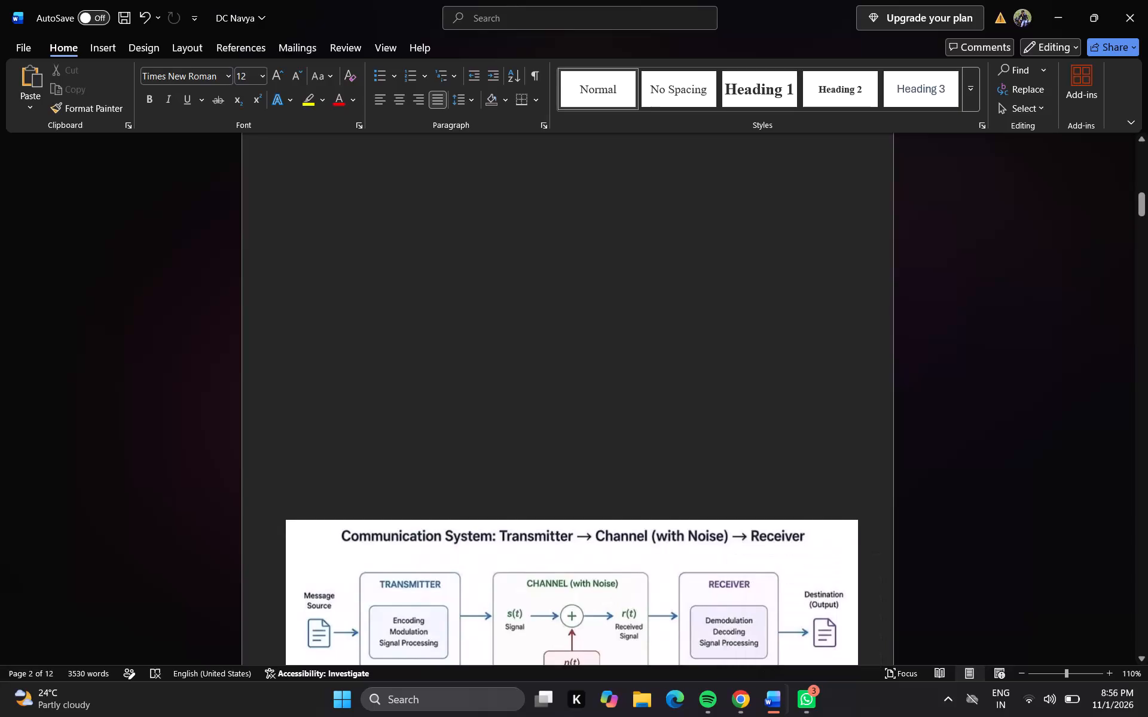
Left-align the communication system diagram on page 2.
{"action": "left_click", "coordinate": [725, 536]}
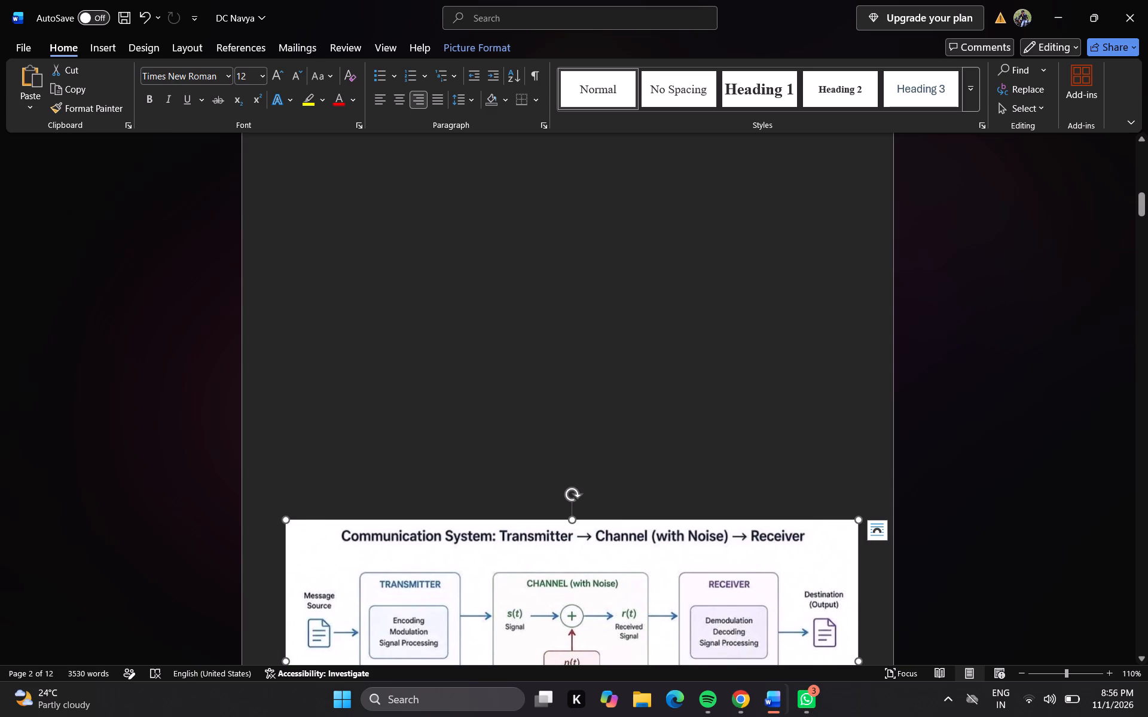
{"action": "left_click", "coordinate": [381, 100]}
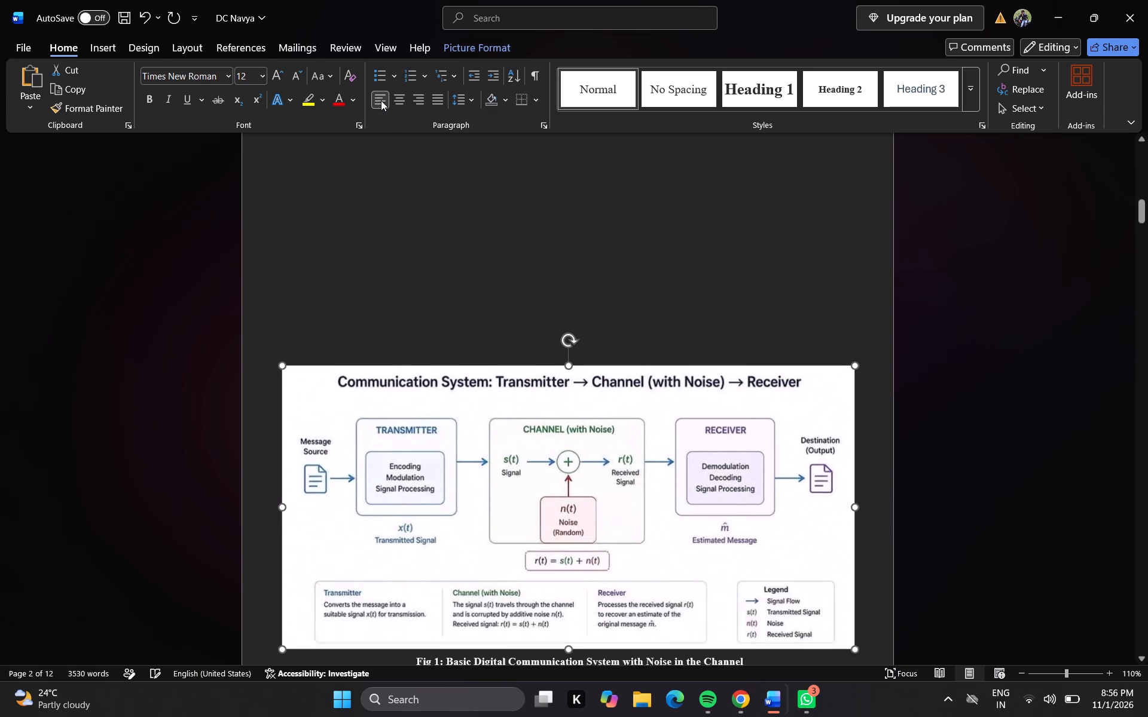
Narrow the communication system diagram slightly and reduce its height to about four-fifths, making room for body text below the Fig 1 caption.
{"action": "left_click", "coordinate": [581, 307]}
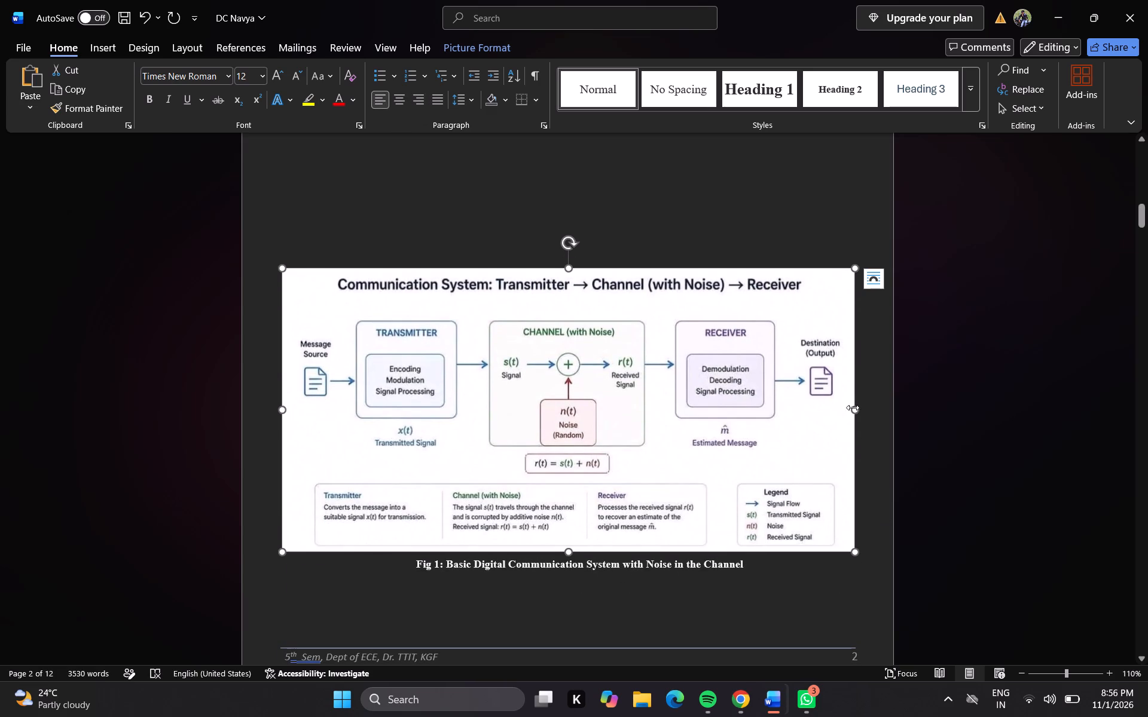
{"action": "left_click_drag", "start_coordinate": [856, 409], "coordinate": [846, 418]}
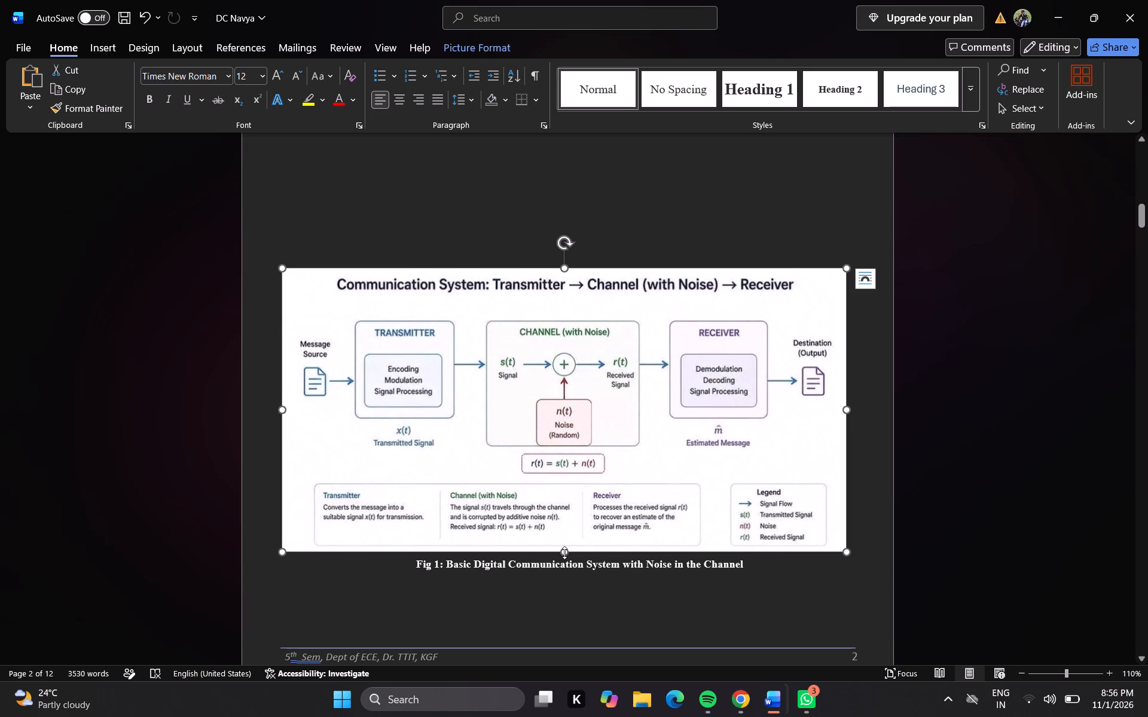
{"action": "left_click_drag", "start_coordinate": [564, 553], "coordinate": [589, 395]}
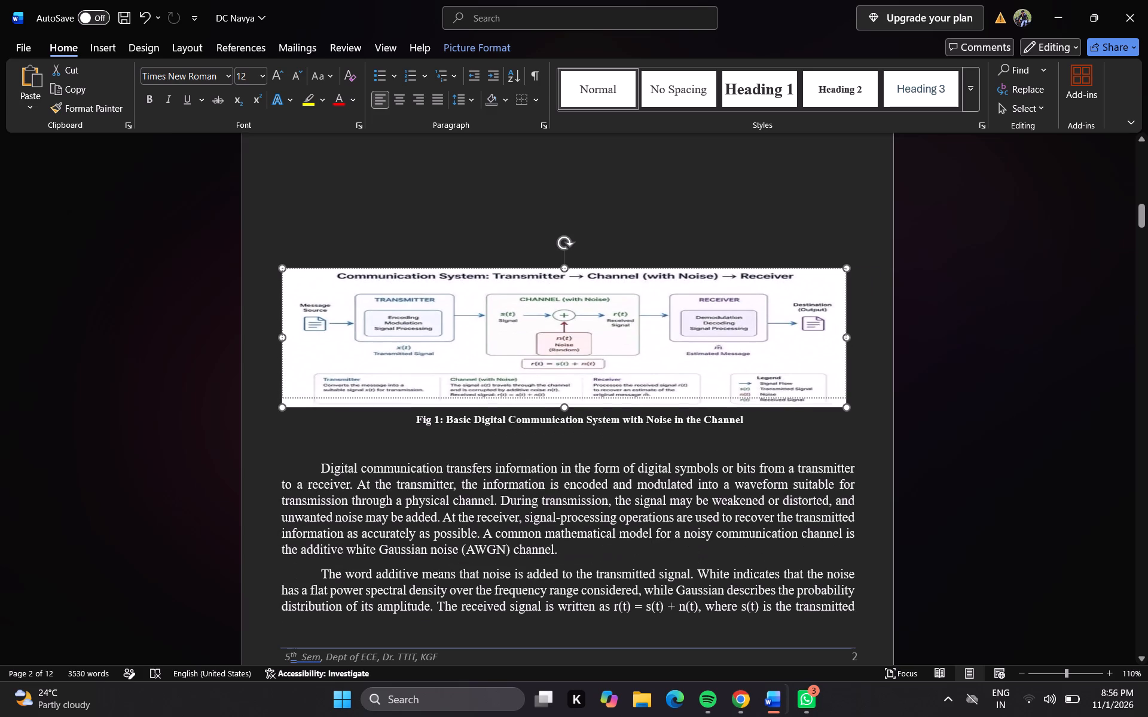
{"action": "left_click_drag", "start_coordinate": [589, 395], "coordinate": [597, 492]}
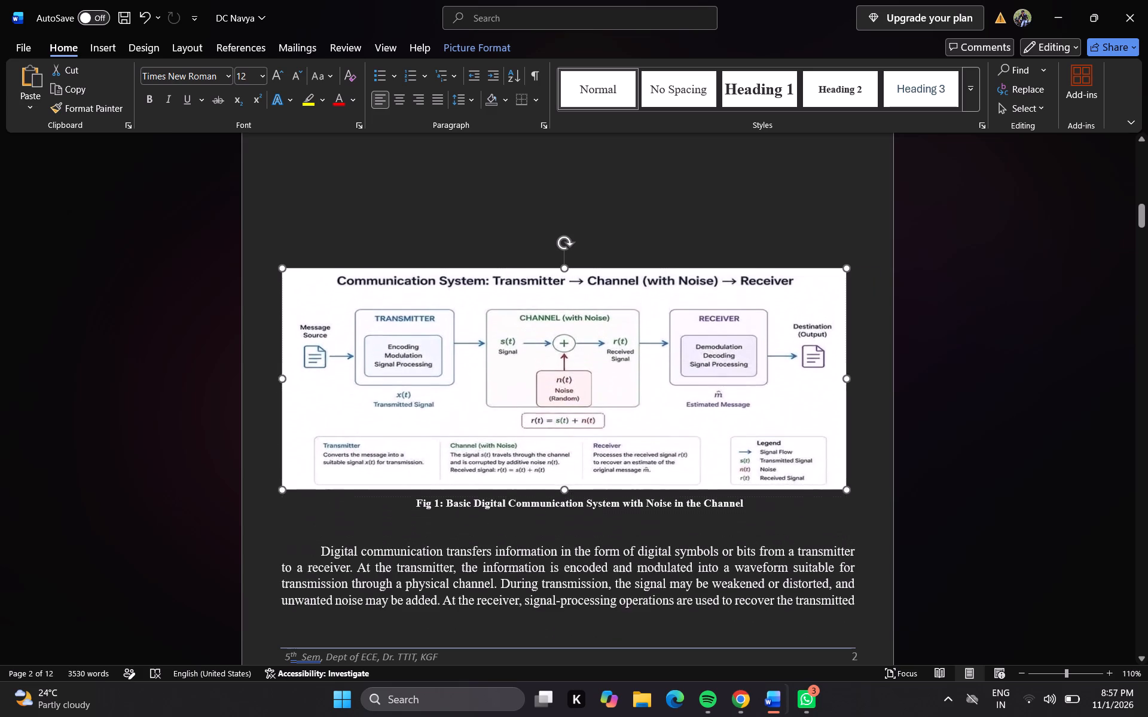
Stretch the communication system diagram on page 2 downward, making it about one-third taller.
{"action": "left_click_drag", "start_coordinate": [597, 492], "coordinate": [606, 566]}
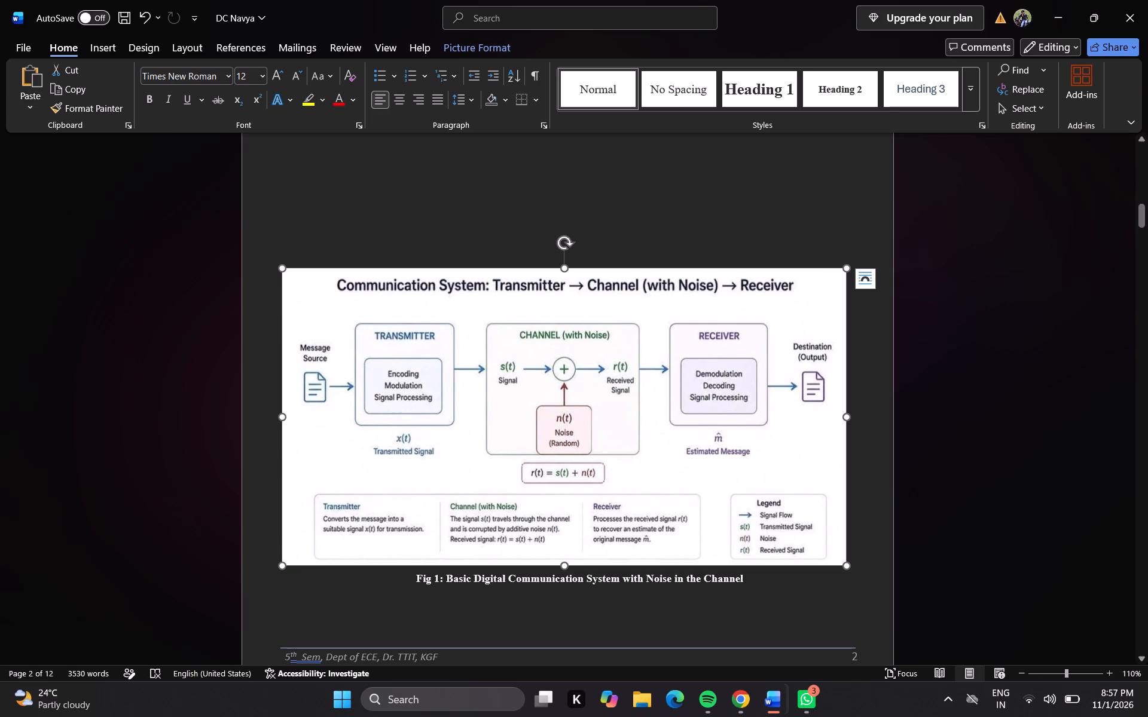
Select the iQOO Z7s 5G network among the computer's available Wi-Fi networks to connect to it.
{"action": "left_click", "coordinate": [1022, 710]}
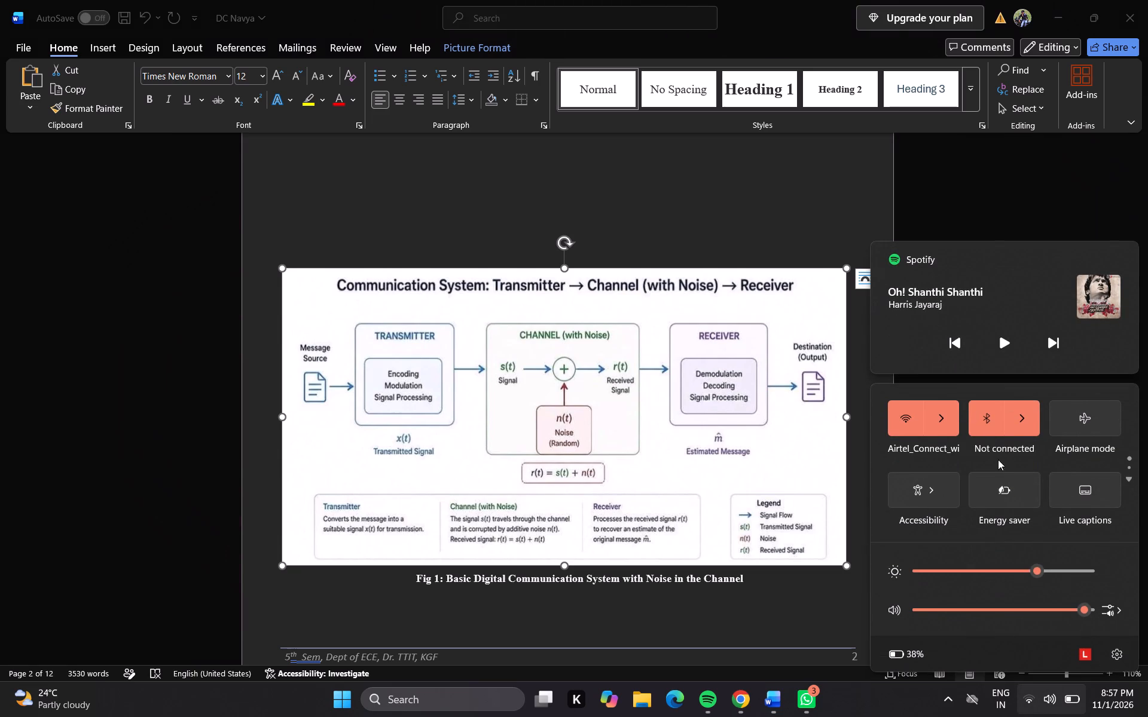
{"action": "left_click", "coordinate": [941, 429]}
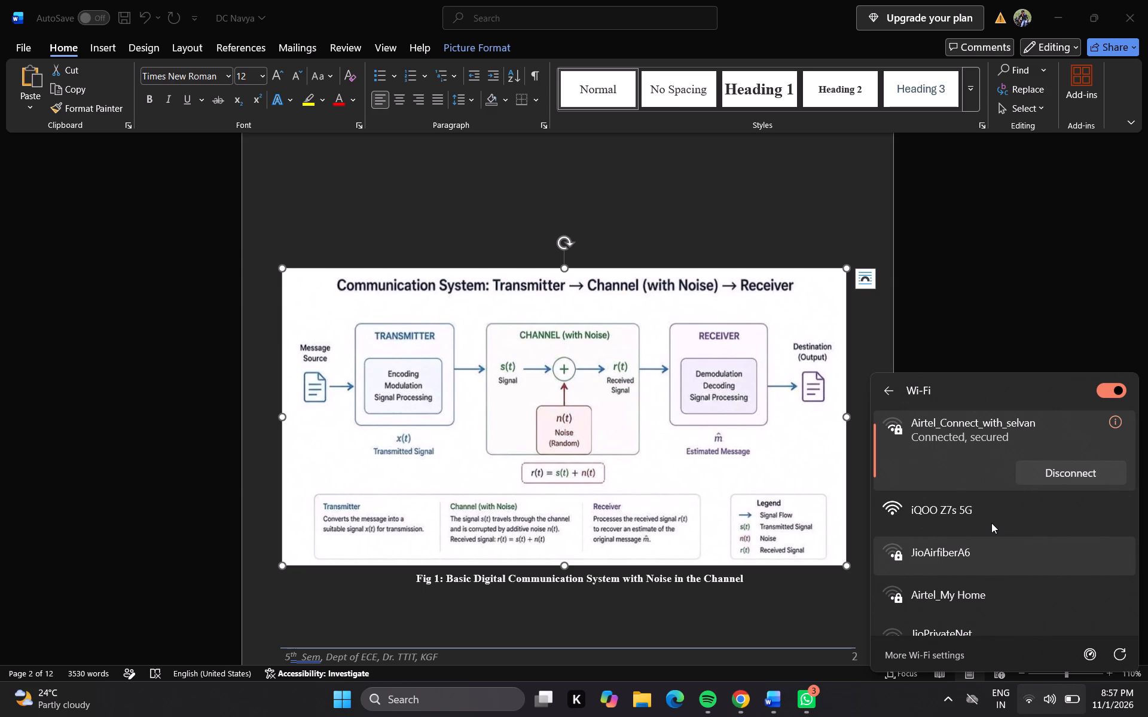
{"action": "left_click", "coordinate": [970, 513]}
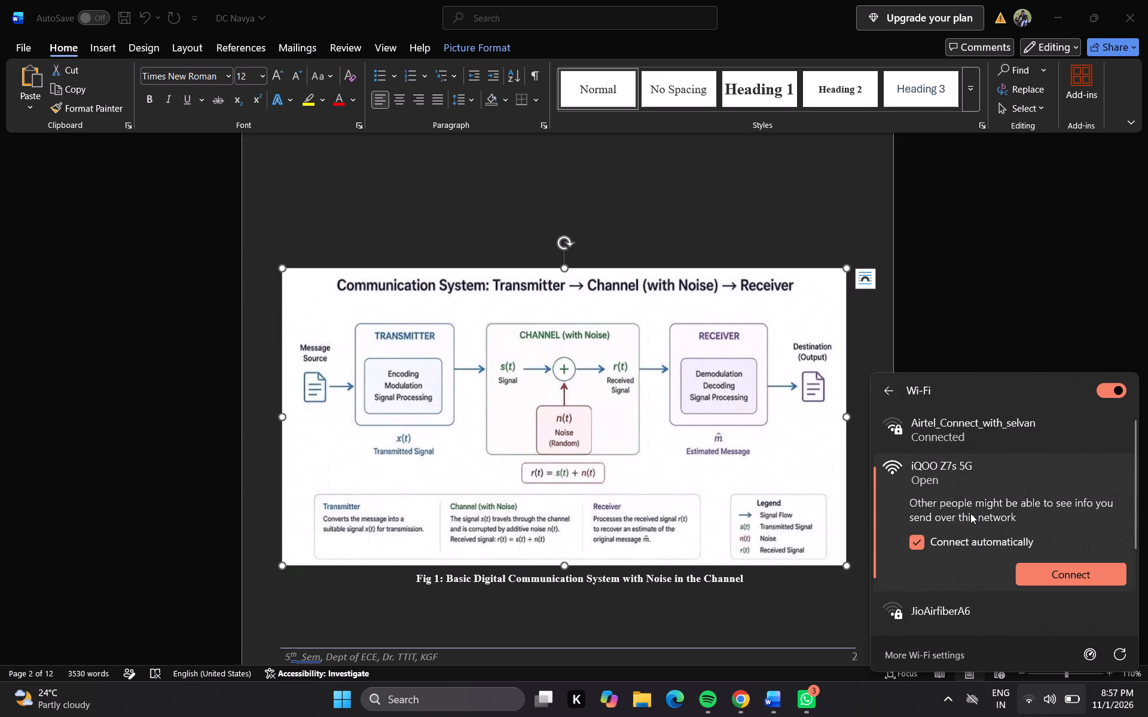
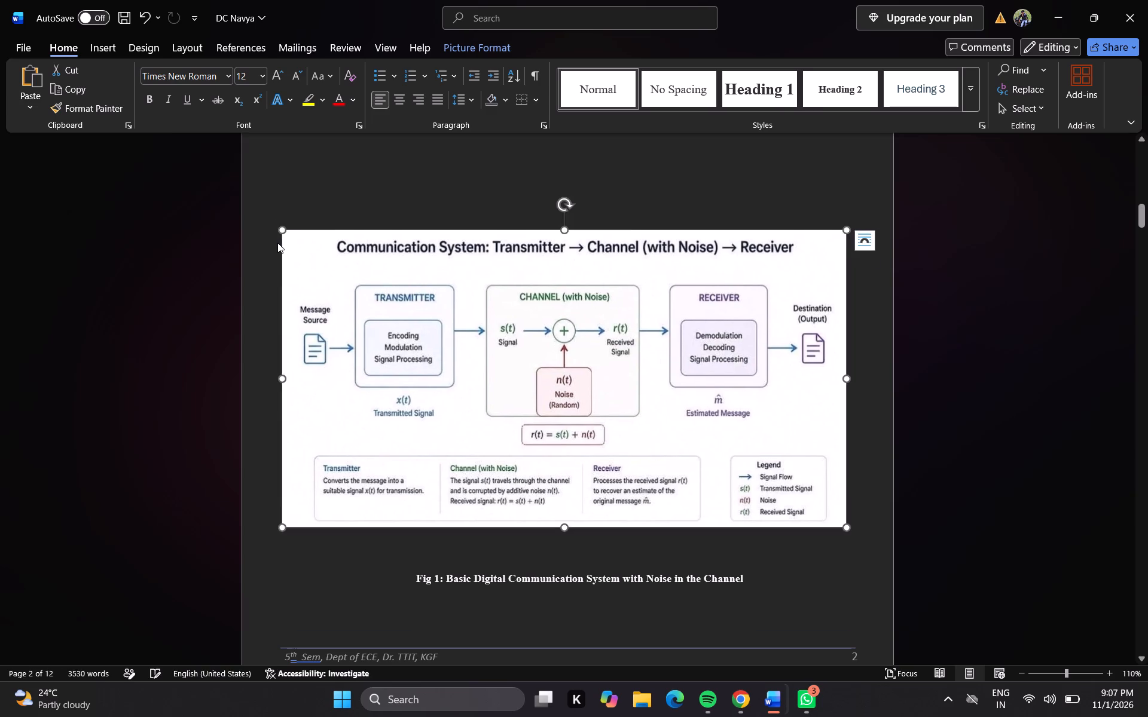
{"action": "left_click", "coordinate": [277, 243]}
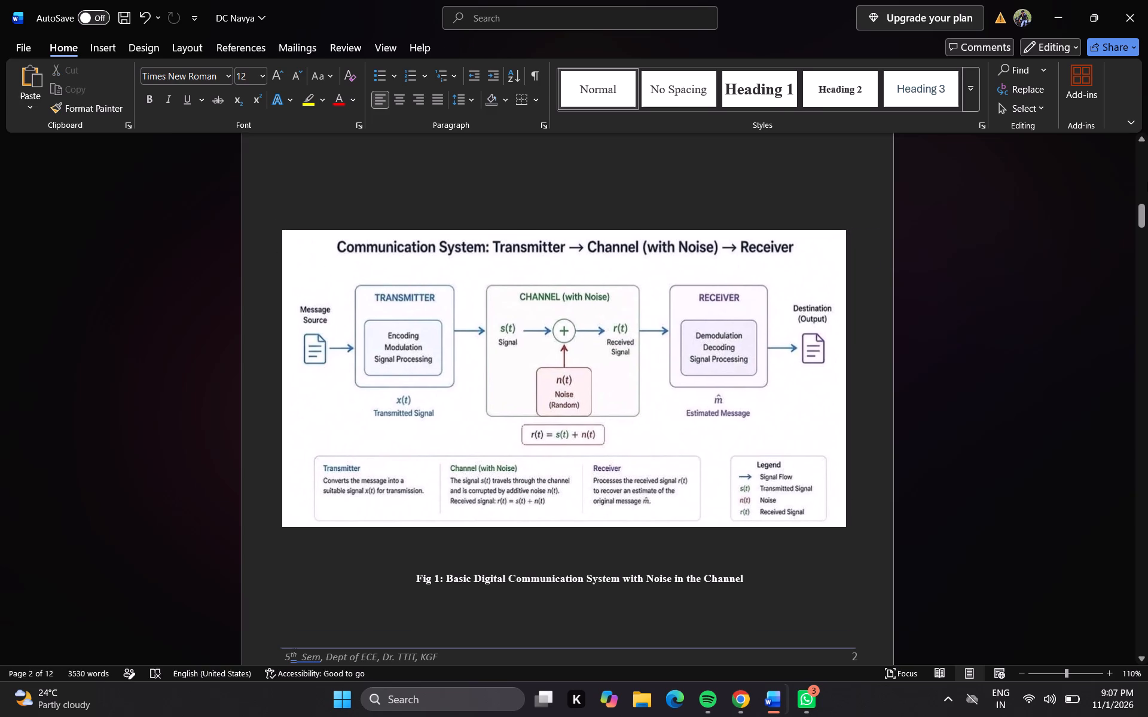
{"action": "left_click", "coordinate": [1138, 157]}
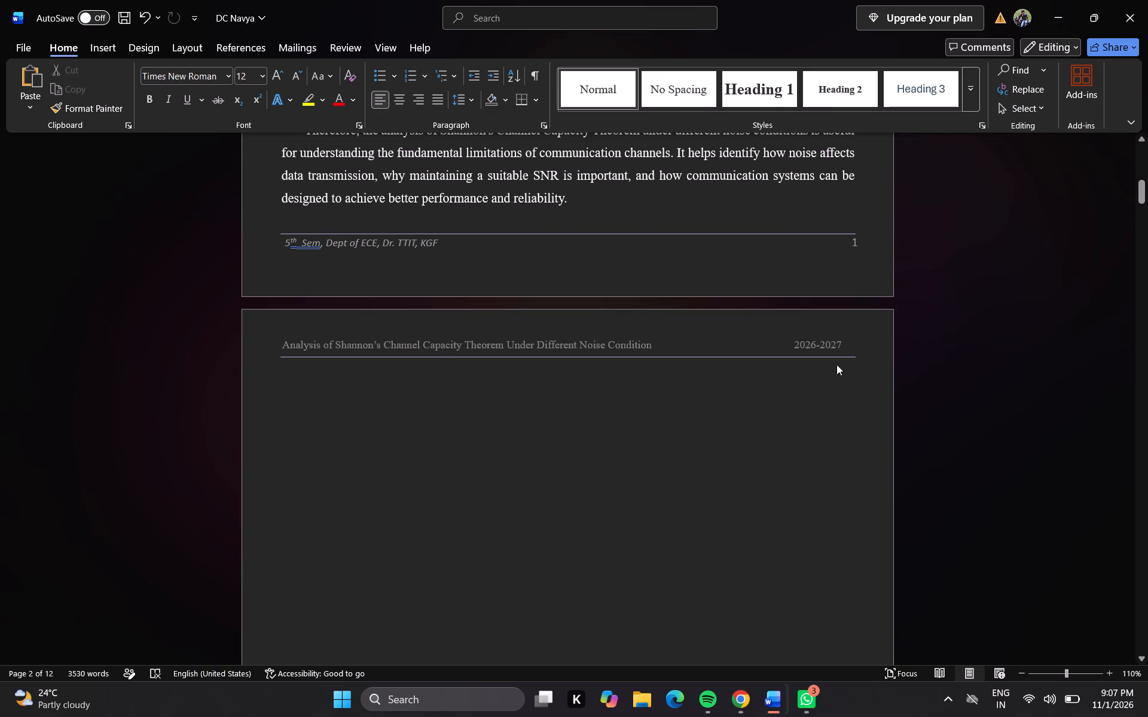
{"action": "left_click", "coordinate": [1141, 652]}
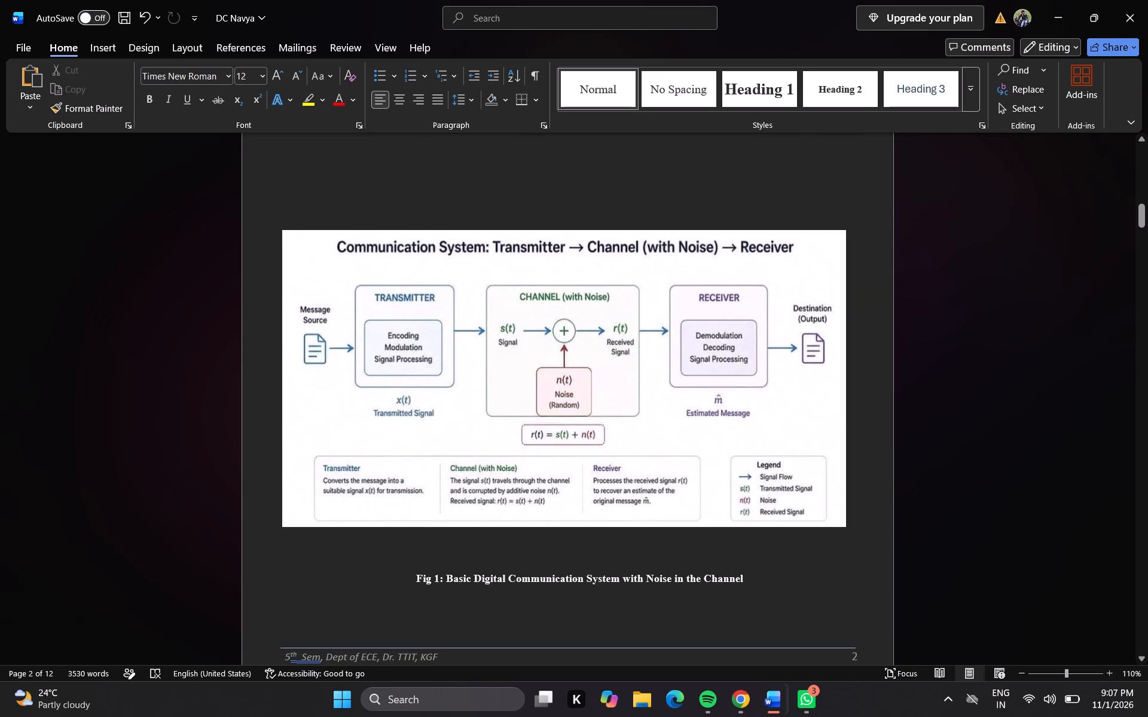
Delete all the blank lines above the communication system diagram so it starts directly beneath the page 2 header.
{"action": "left_click", "coordinate": [279, 231]}
{"action": "key", "text": "BackSpace"}
{"action": "key", "text": "BackSpace"}
{"action": "key", "text": "BackSpace"}
{"action": "key", "text": "BackSpace"}
{"action": "key", "text": "BackSpace"}
{"action": "key", "text": "BackSpace"}
{"action": "key", "text": "BackSpace"}
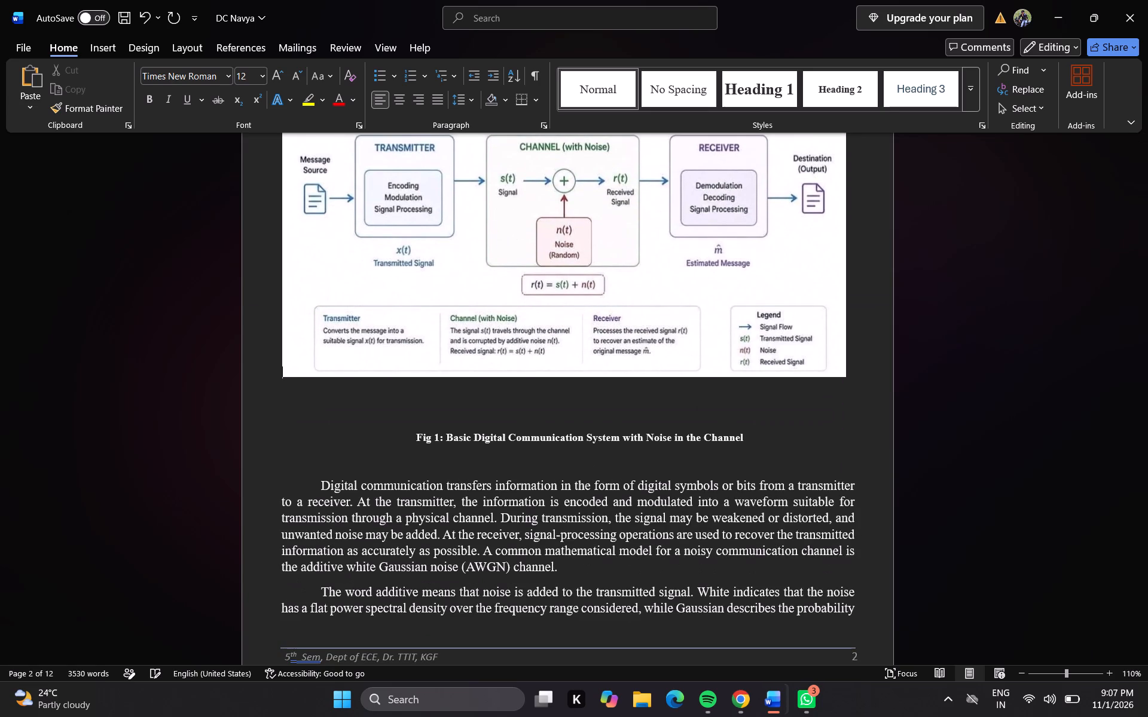
{"action": "key", "text": "BackSpace"}
{"action": "key", "text": "BackSpace"}
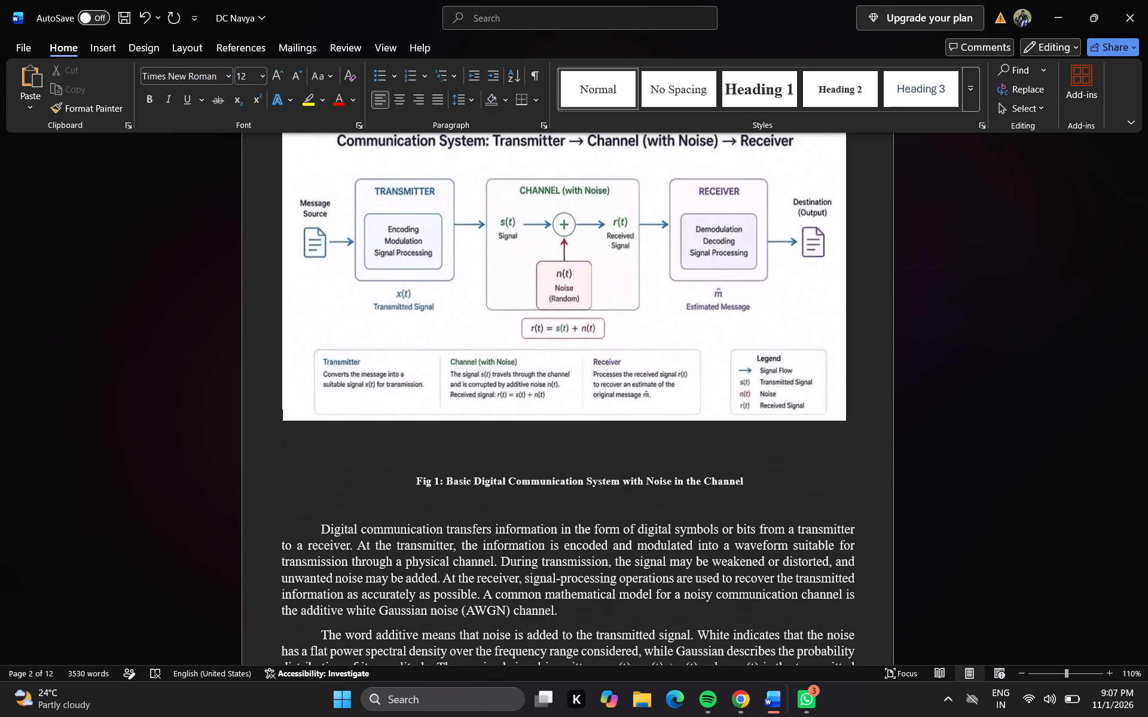
{"action": "key", "text": "BackSpace"}
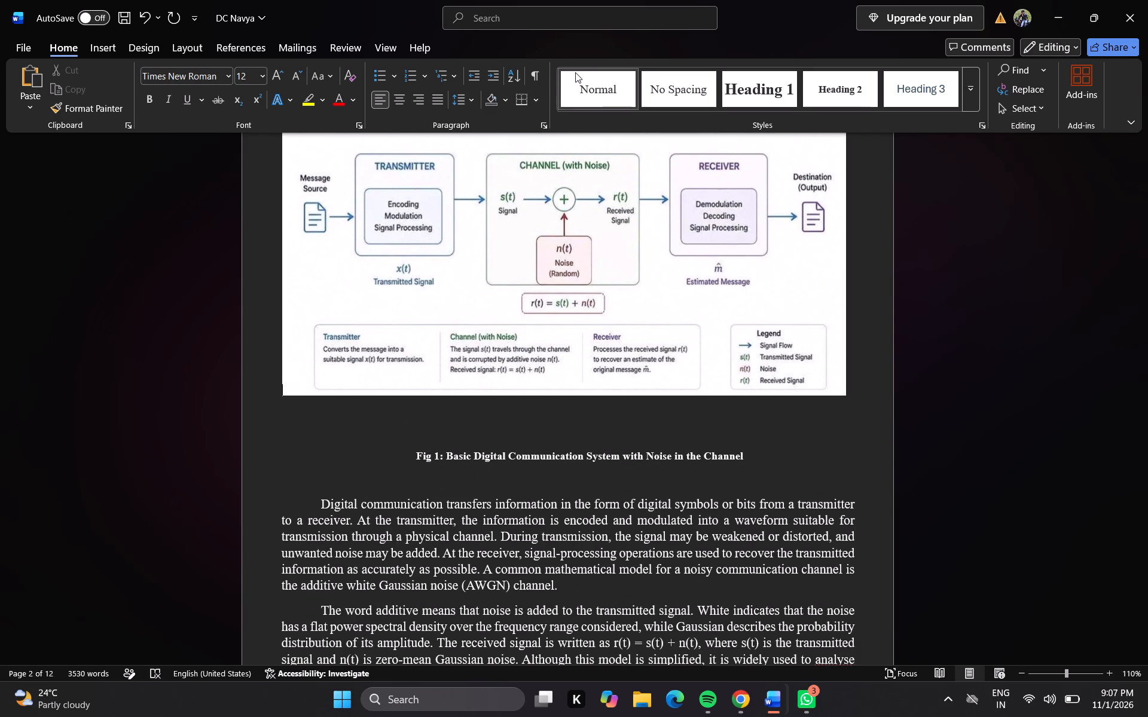
{"action": "left_click", "coordinate": [1147, 155]}
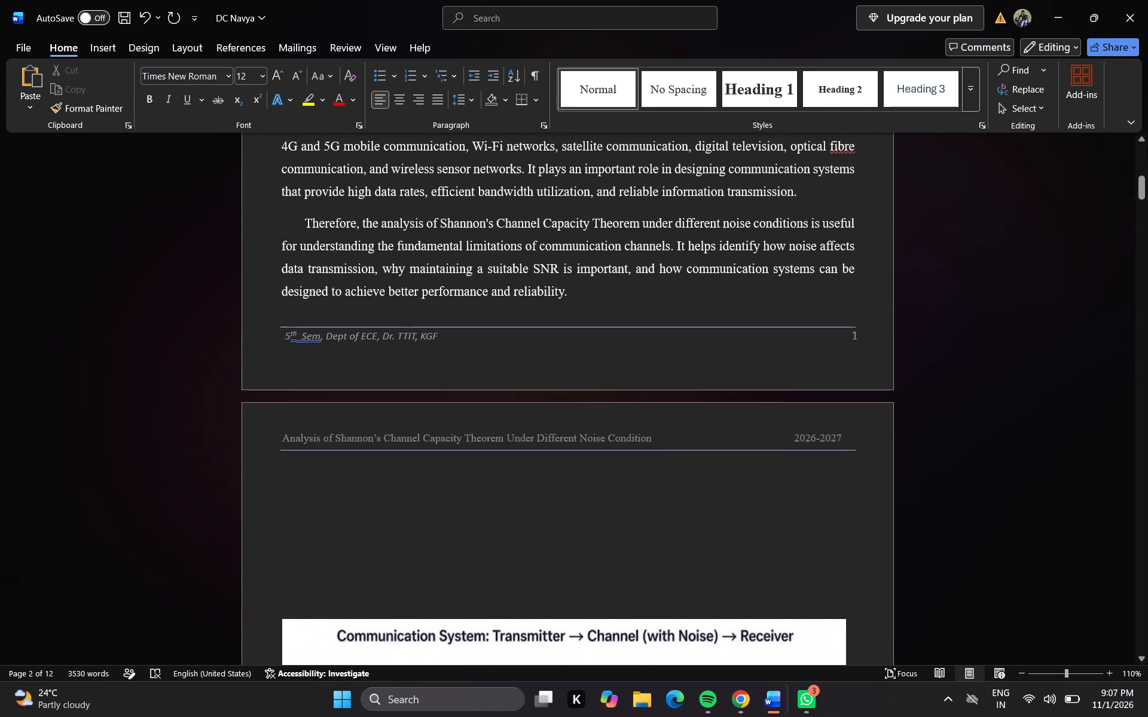
{"action": "left_click", "coordinate": [279, 618]}
{"action": "key", "text": "BackSpace"}
{"action": "key", "text": "BackSpace"}
{"action": "key", "text": "BackSpace"}
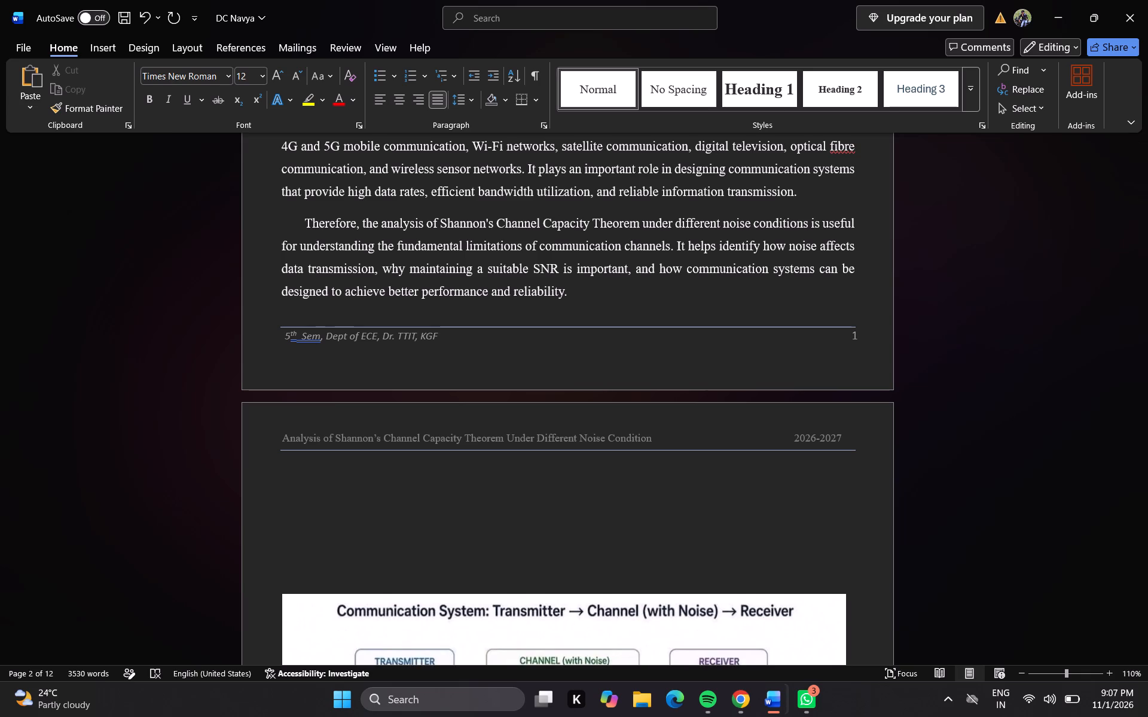
{"action": "key", "text": "BackSpace"}
{"action": "key", "text": "BackSpace"}
{"action": "key", "text": "BackSpace"}
{"action": "key", "text": "BackSpace"}
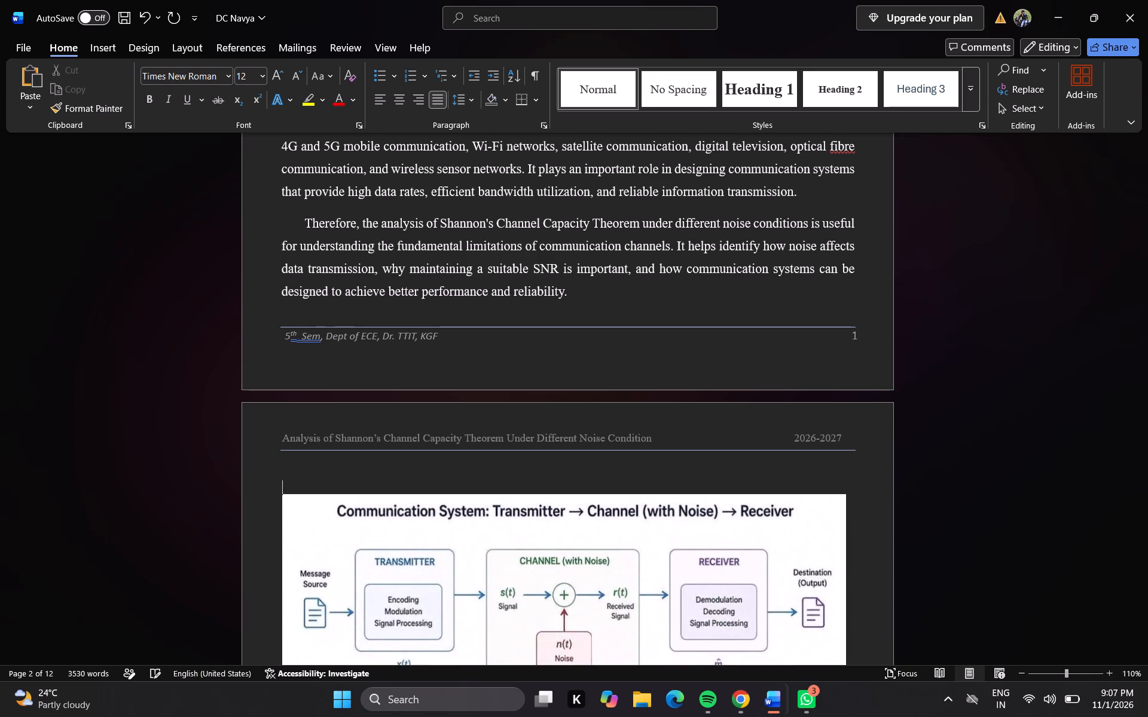
{"action": "key", "text": "BackSpace"}
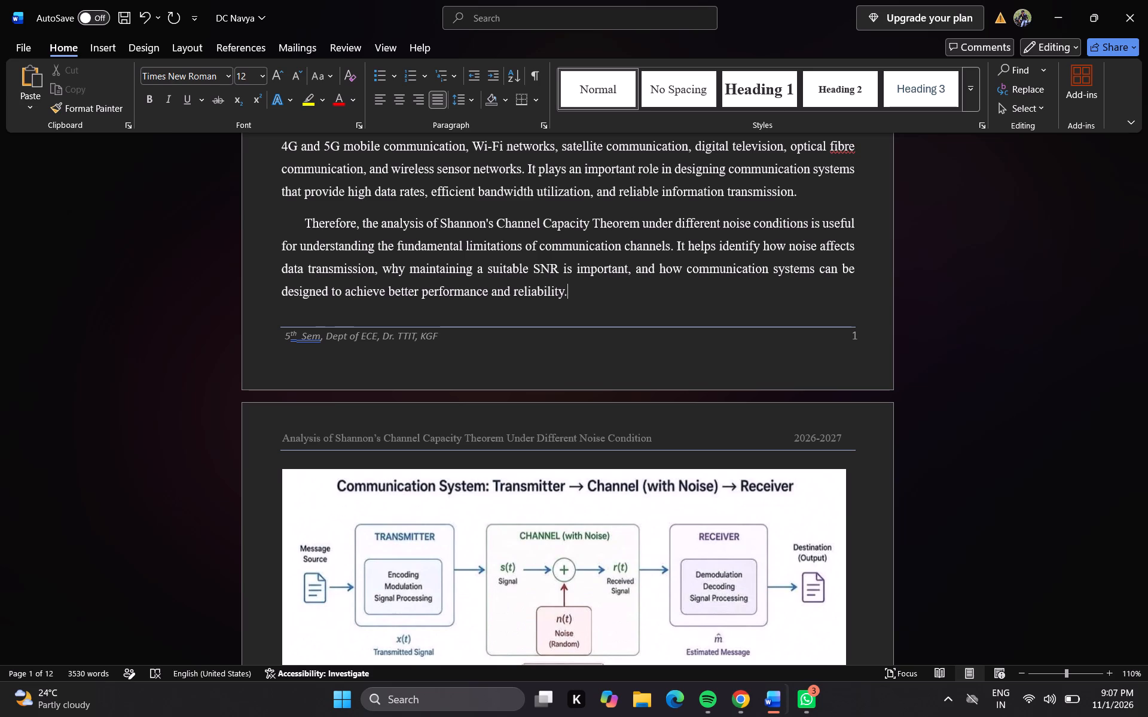
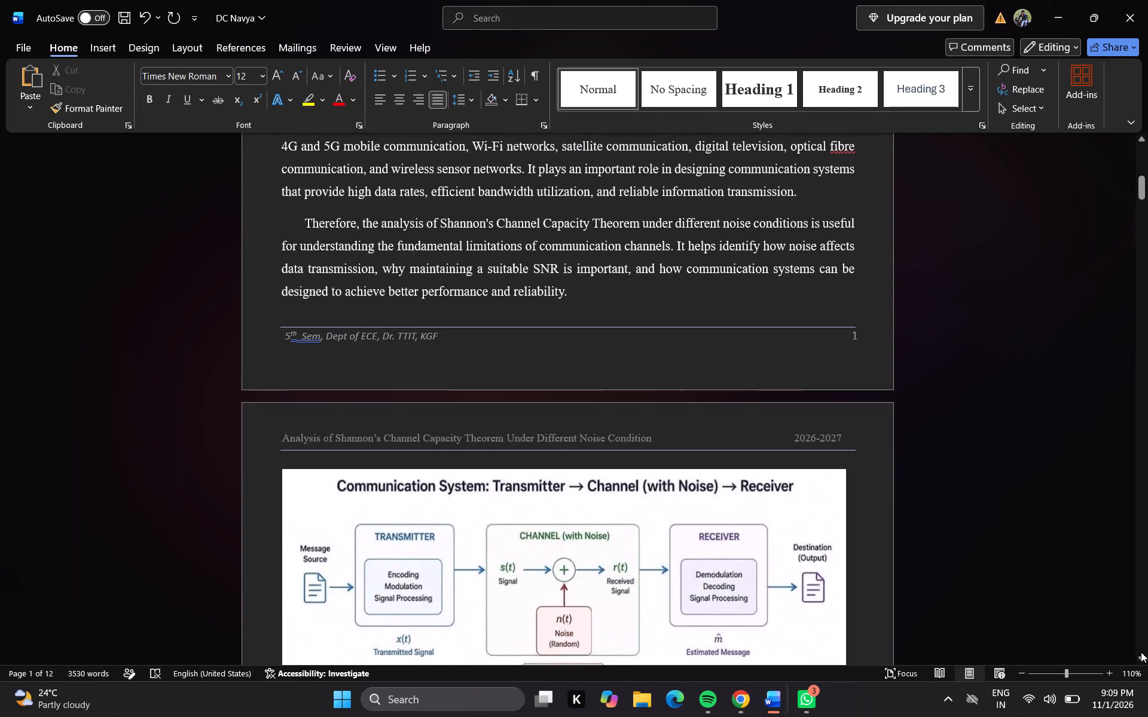
Review page 2 from the communication system diagram through its text, down to the 1.1 OBJECTIVES section on page 3.
{"action": "left_click", "coordinate": [1139, 655]}
{"action": "triple_click", "coordinate": [1139, 655]}
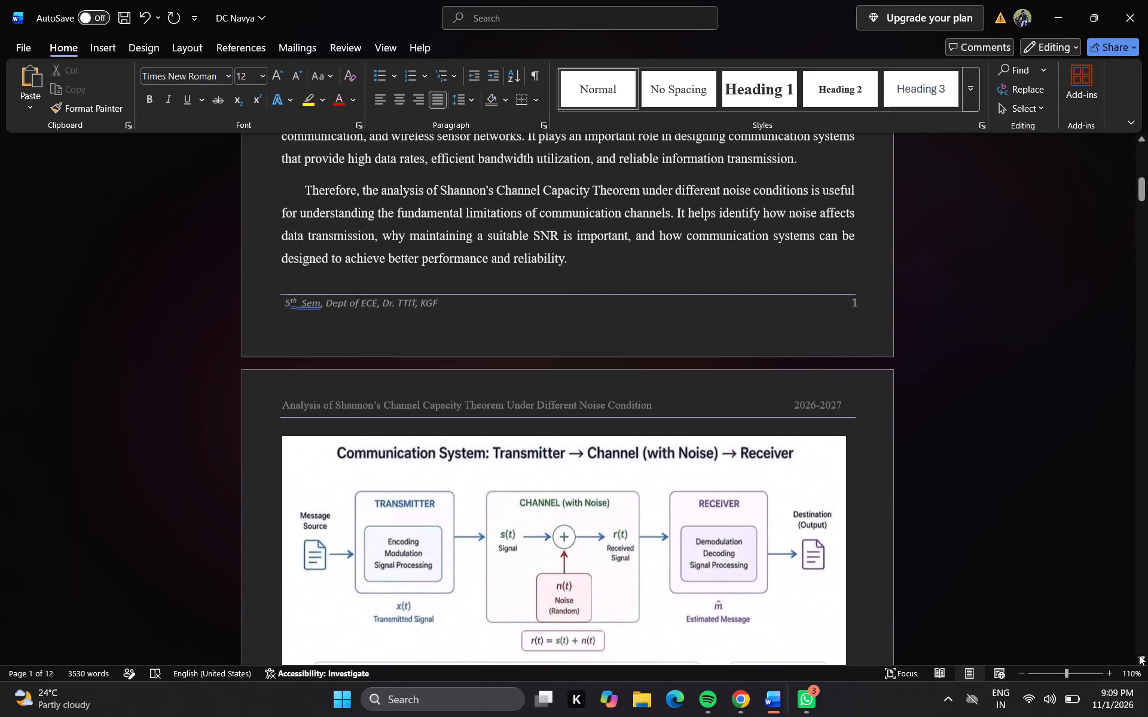
{"action": "triple_click", "coordinate": [1139, 655]}
{"action": "triple_click", "coordinate": [1139, 655]}
{"action": "triple_click", "coordinate": [1139, 655]}
{"action": "triple_click", "coordinate": [1139, 655]}
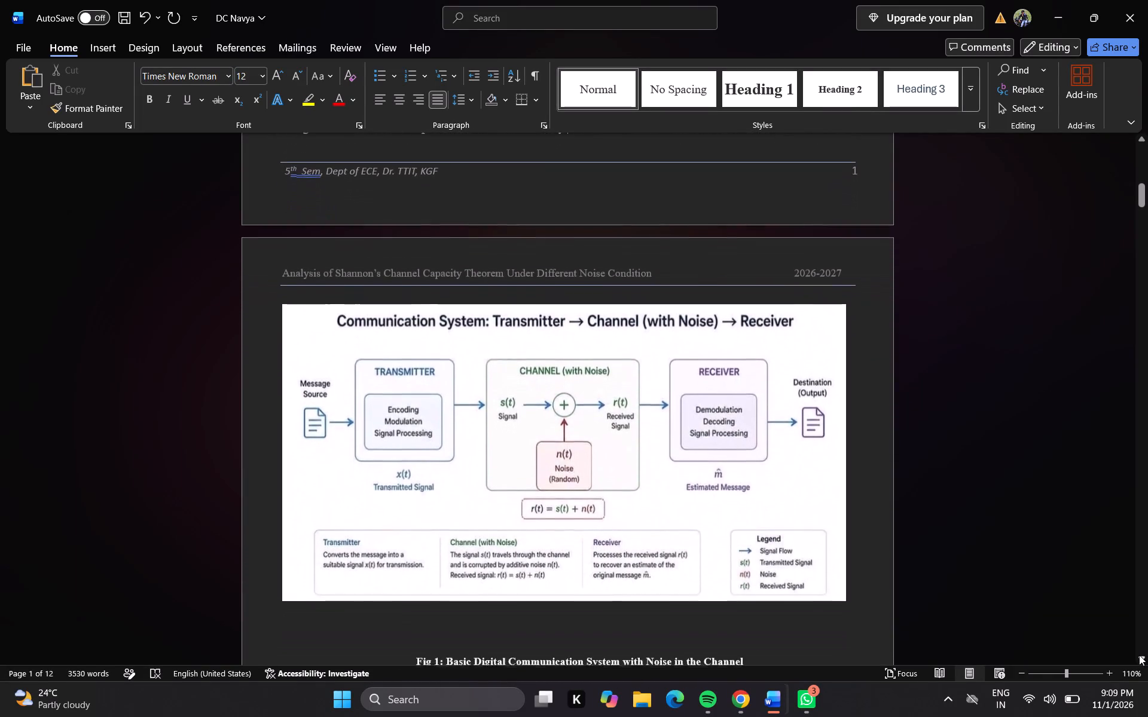
{"action": "triple_click", "coordinate": [1139, 655]}
{"action": "triple_click", "coordinate": [1139, 655]}
{"action": "triple_click", "coordinate": [1139, 655]}
{"action": "triple_click", "coordinate": [1139, 655]}
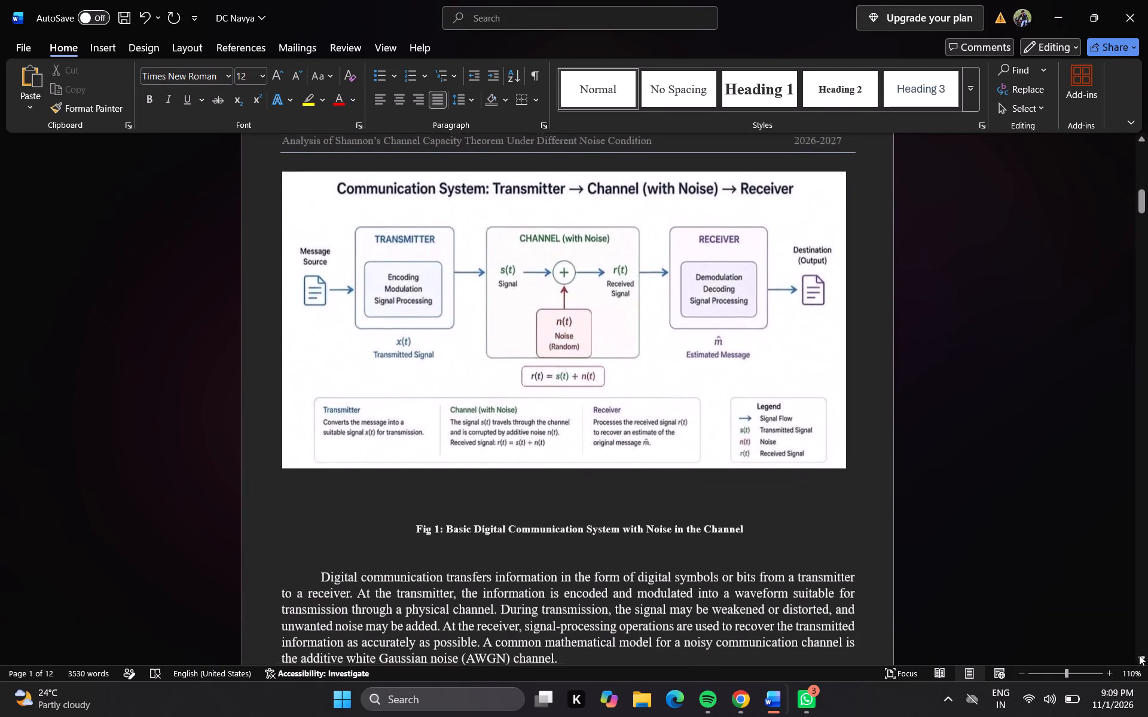
{"action": "triple_click", "coordinate": [1139, 655]}
{"action": "triple_click", "coordinate": [1139, 655]}
{"action": "triple_click", "coordinate": [1139, 655]}
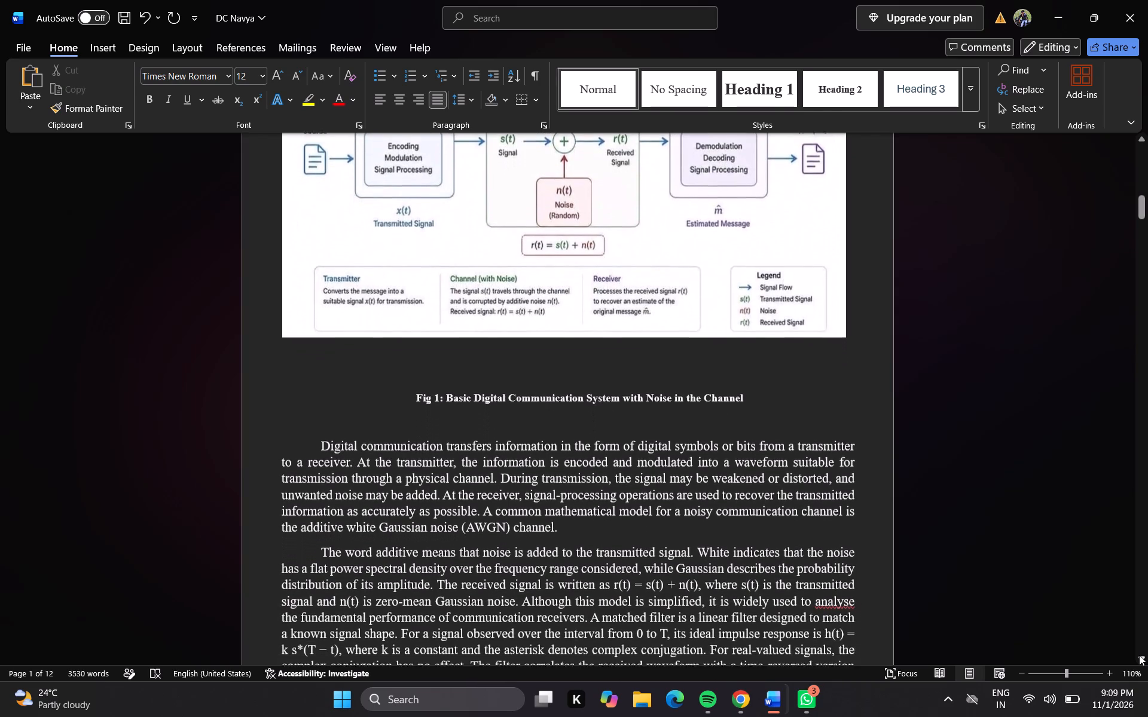
{"action": "triple_click", "coordinate": [1139, 655]}
{"action": "left_click", "coordinate": [1139, 655]}
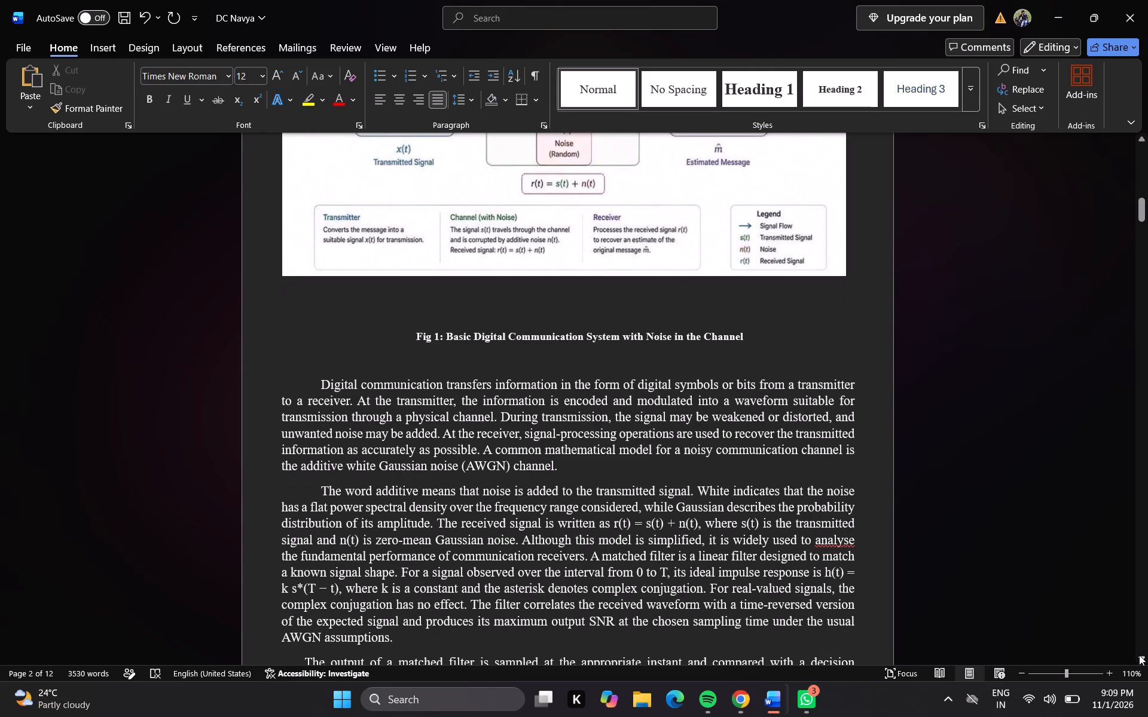
{"action": "triple_click", "coordinate": [1139, 655]}
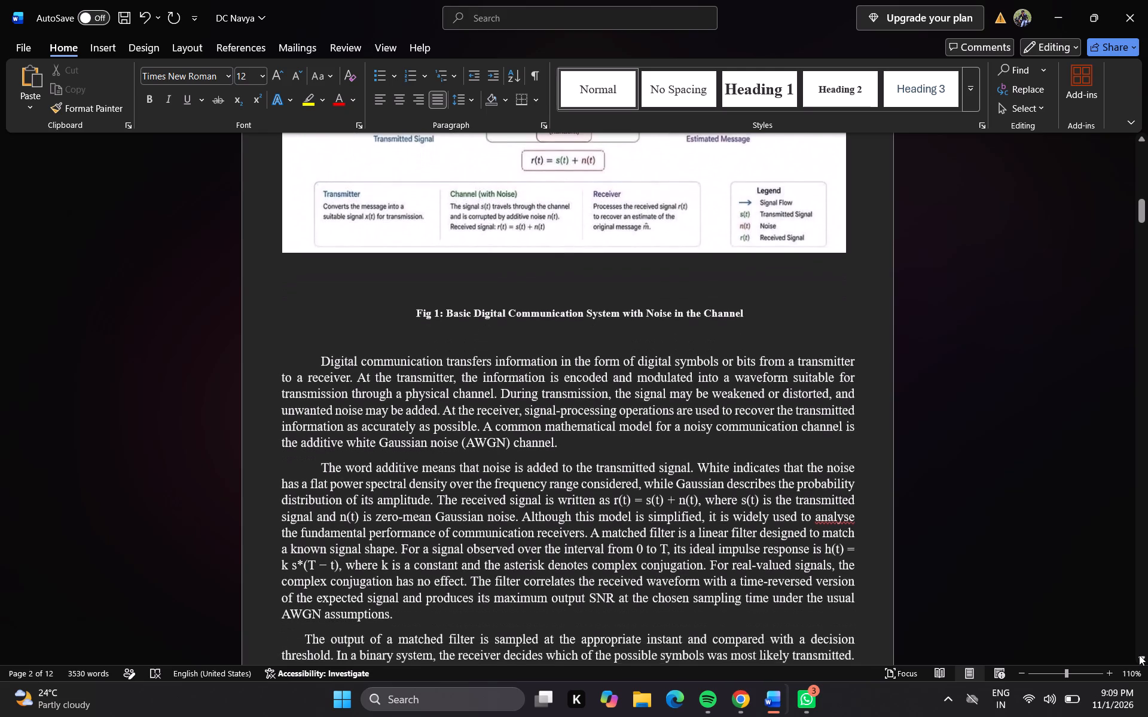
{"action": "double_click", "coordinate": [1139, 655]}
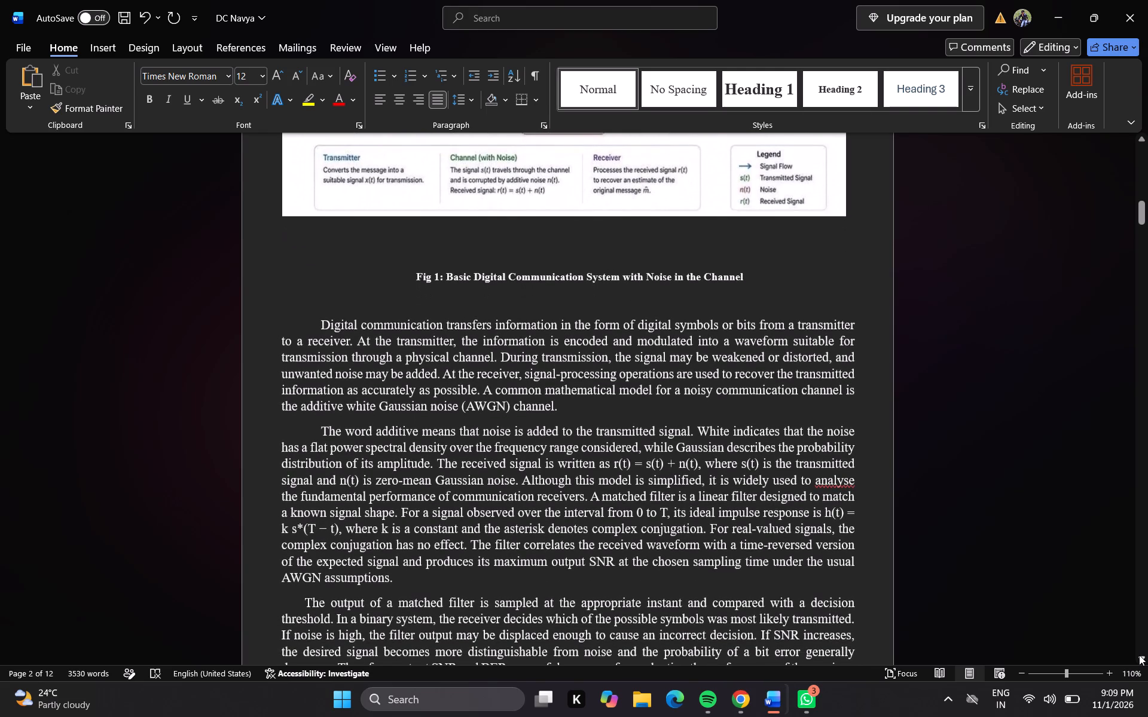
{"action": "triple_click", "coordinate": [1139, 655]}
{"action": "triple_click", "coordinate": [1139, 655]}
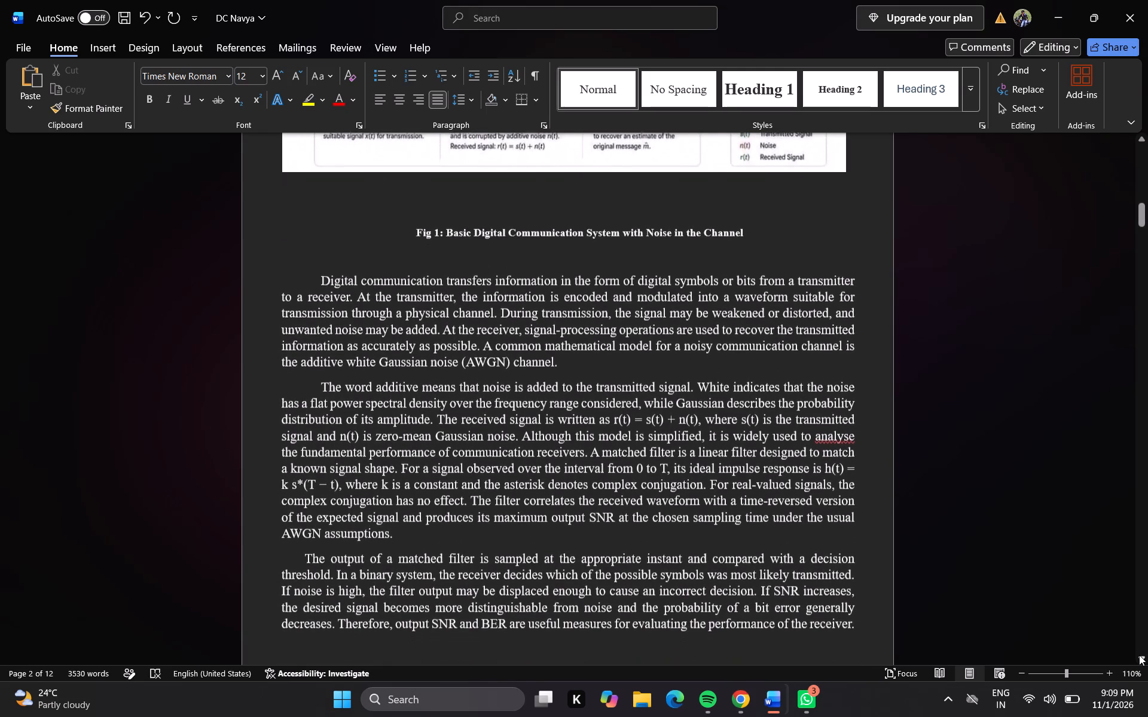
{"action": "triple_click", "coordinate": [1139, 655]}
{"action": "triple_click", "coordinate": [1139, 655]}
{"action": "triple_click", "coordinate": [1139, 655]}
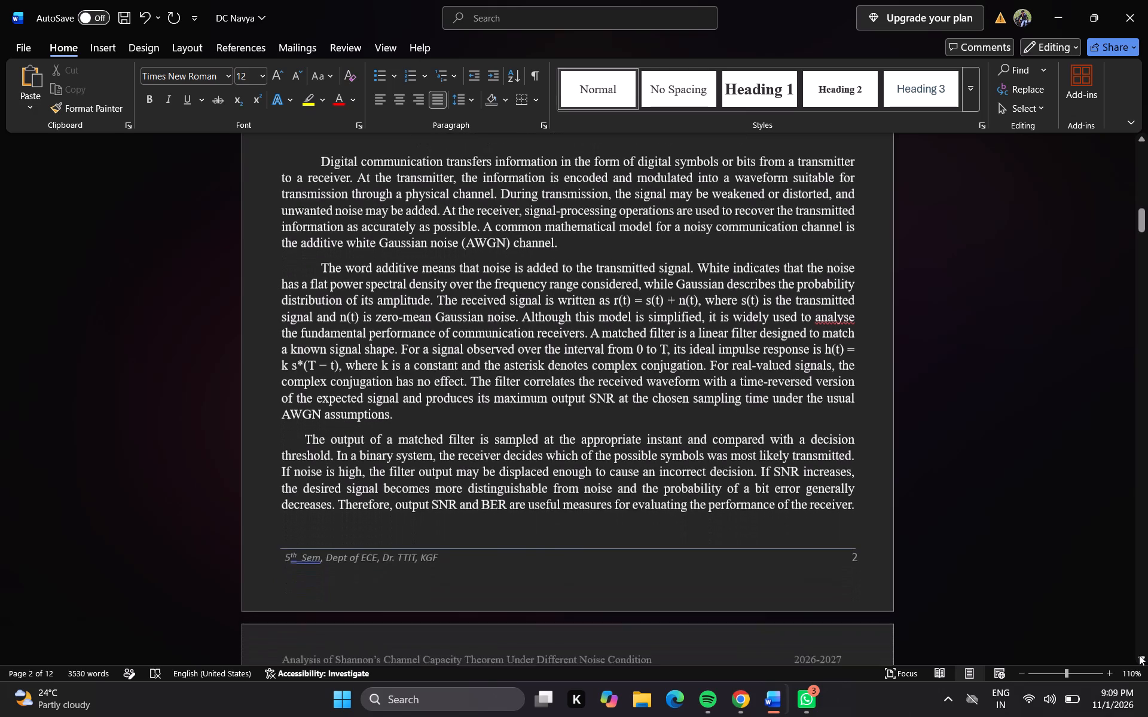
{"action": "triple_click", "coordinate": [1139, 655]}
{"action": "triple_click", "coordinate": [1139, 655]}
{"action": "triple_click", "coordinate": [1139, 655]}
{"action": "triple_click", "coordinate": [1139, 655]}
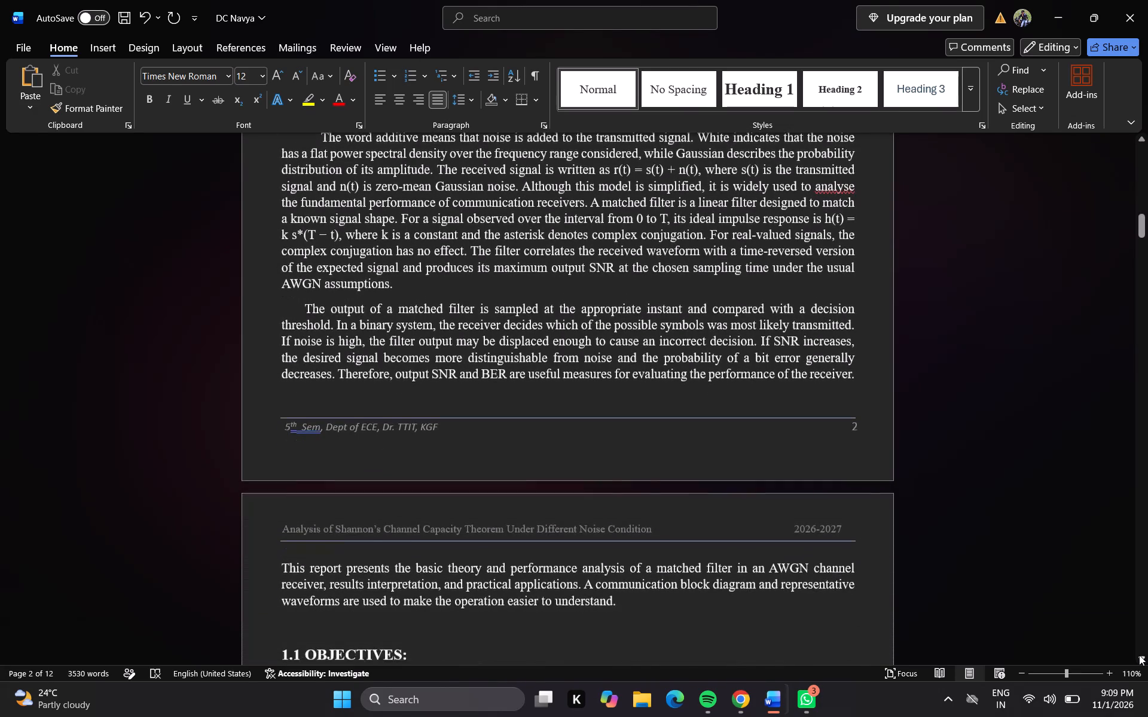
{"action": "triple_click", "coordinate": [1139, 655]}
{"action": "left_click", "coordinate": [1139, 655]}
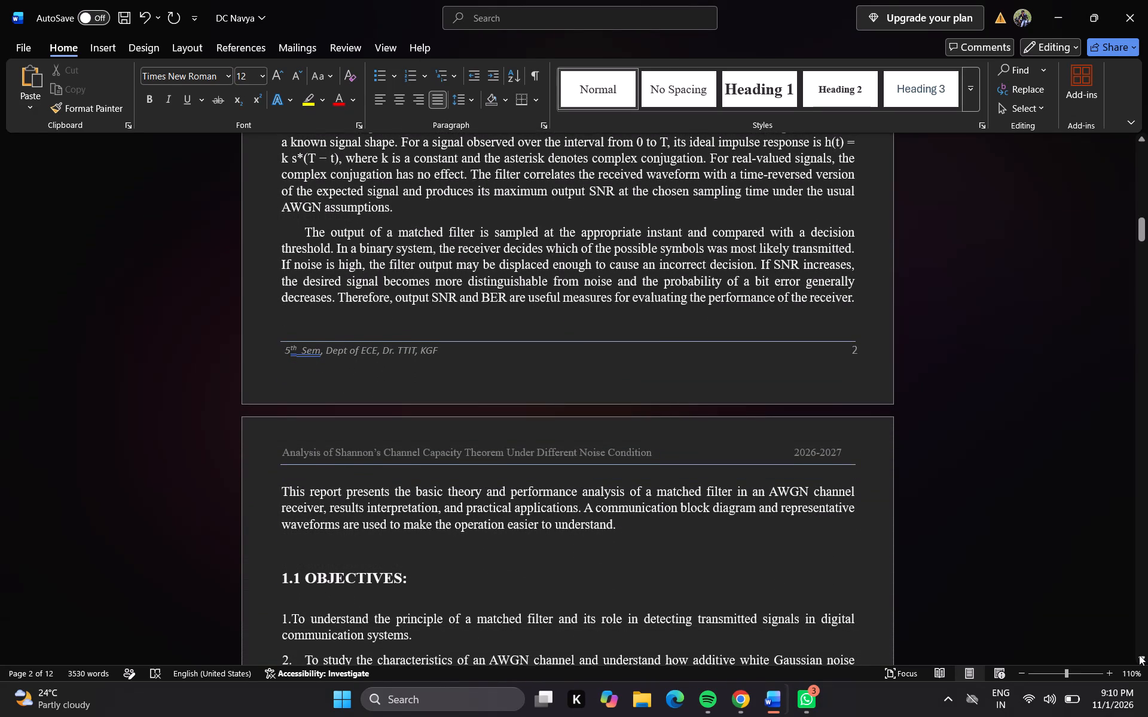
{"action": "triple_click", "coordinate": [1139, 655]}
{"action": "triple_click", "coordinate": [1139, 655]}
{"action": "double_click", "coordinate": [1139, 655]}
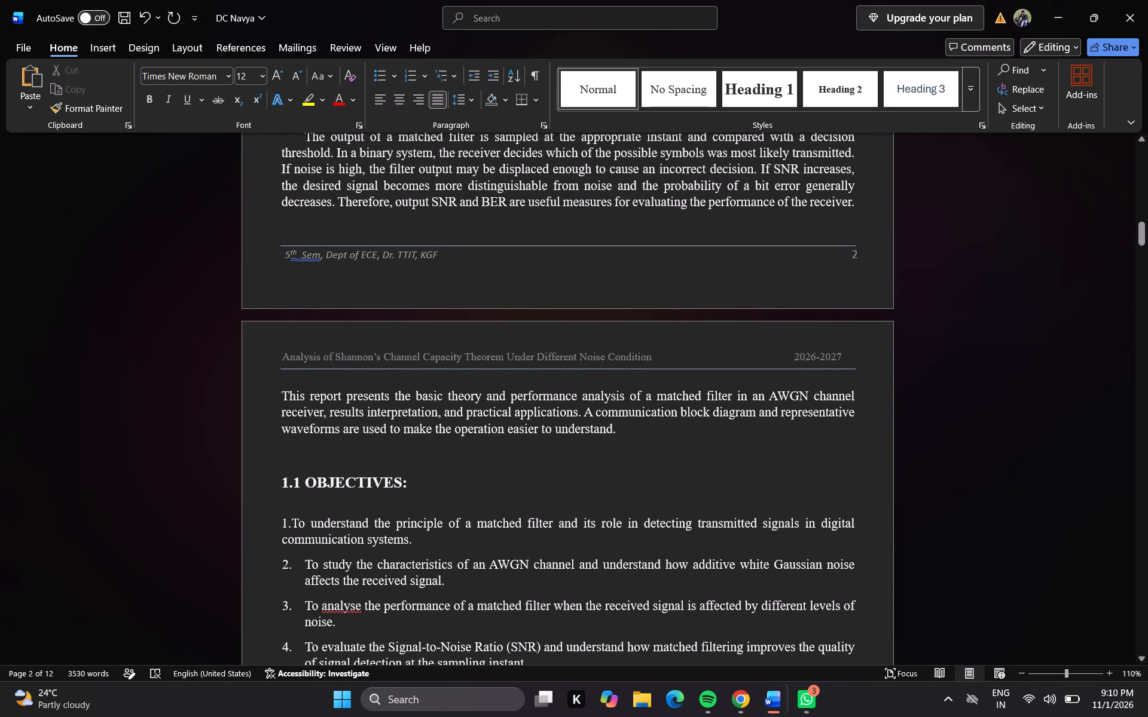
Insert a space after "1." in the first objective under 1.1 OBJECTIVES to turn it into a numbered list item.
{"action": "left_click", "coordinate": [293, 523]}
{"action": "key", "text": "space"}
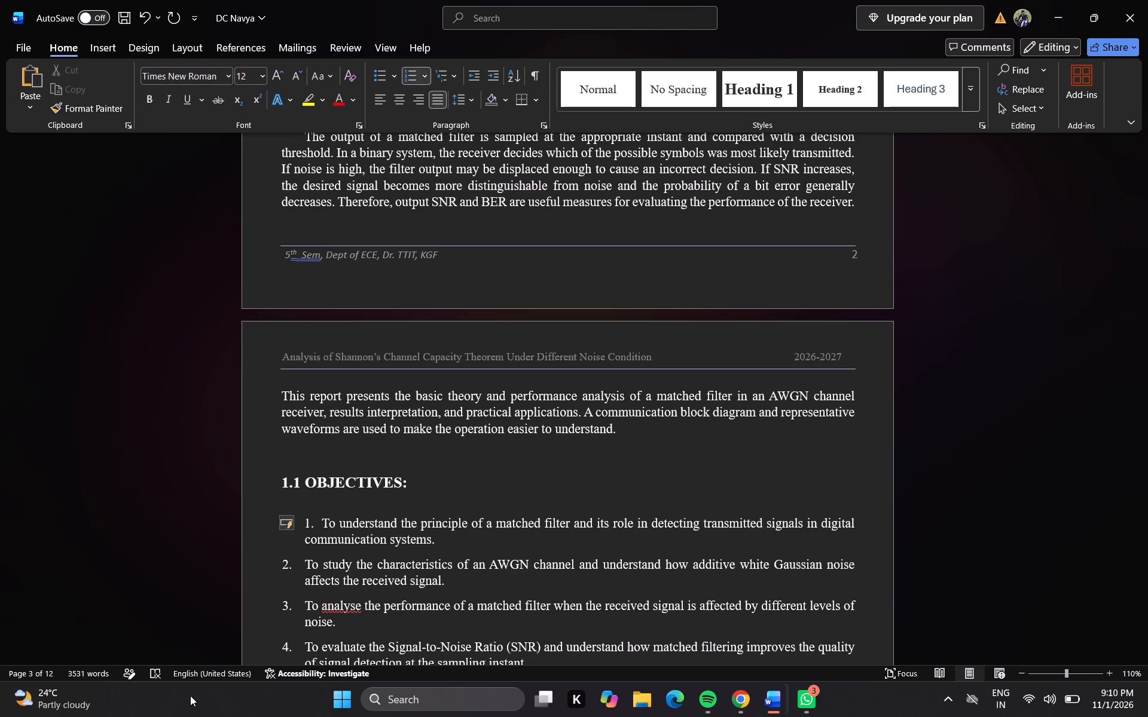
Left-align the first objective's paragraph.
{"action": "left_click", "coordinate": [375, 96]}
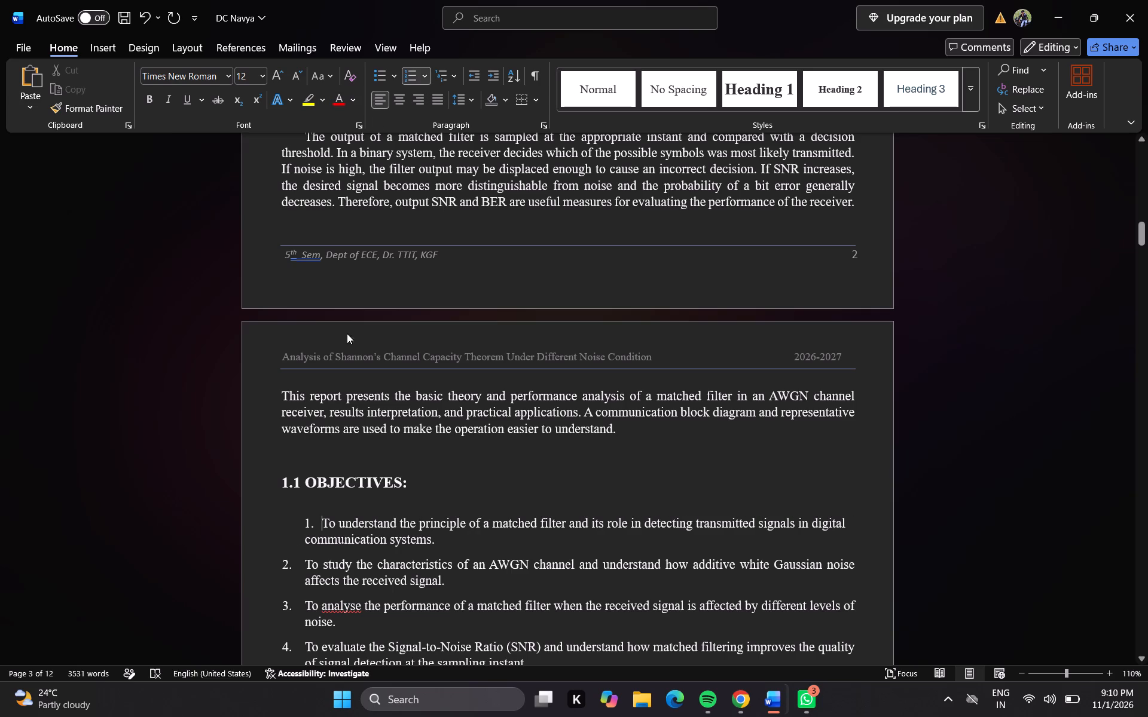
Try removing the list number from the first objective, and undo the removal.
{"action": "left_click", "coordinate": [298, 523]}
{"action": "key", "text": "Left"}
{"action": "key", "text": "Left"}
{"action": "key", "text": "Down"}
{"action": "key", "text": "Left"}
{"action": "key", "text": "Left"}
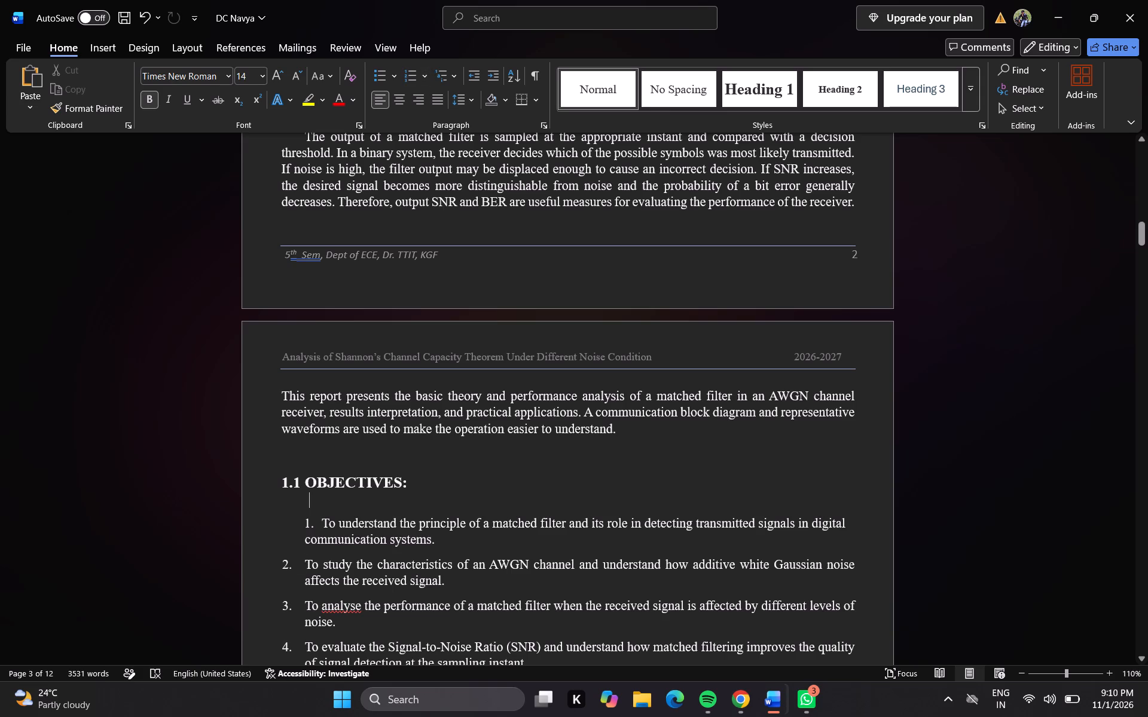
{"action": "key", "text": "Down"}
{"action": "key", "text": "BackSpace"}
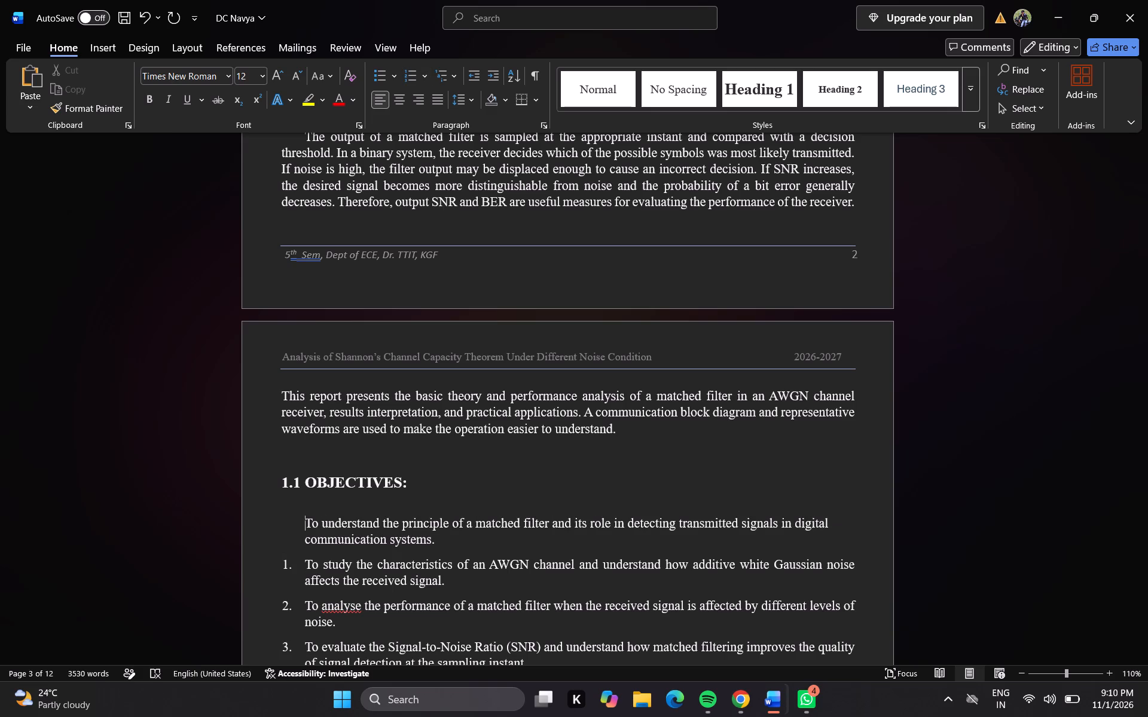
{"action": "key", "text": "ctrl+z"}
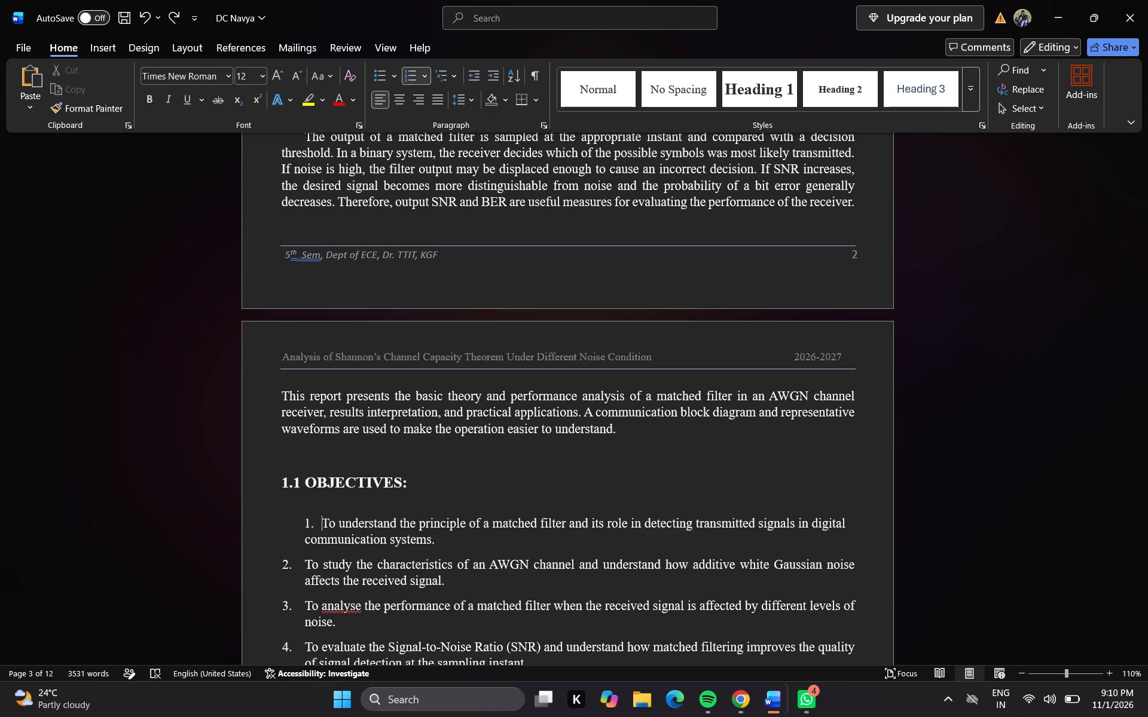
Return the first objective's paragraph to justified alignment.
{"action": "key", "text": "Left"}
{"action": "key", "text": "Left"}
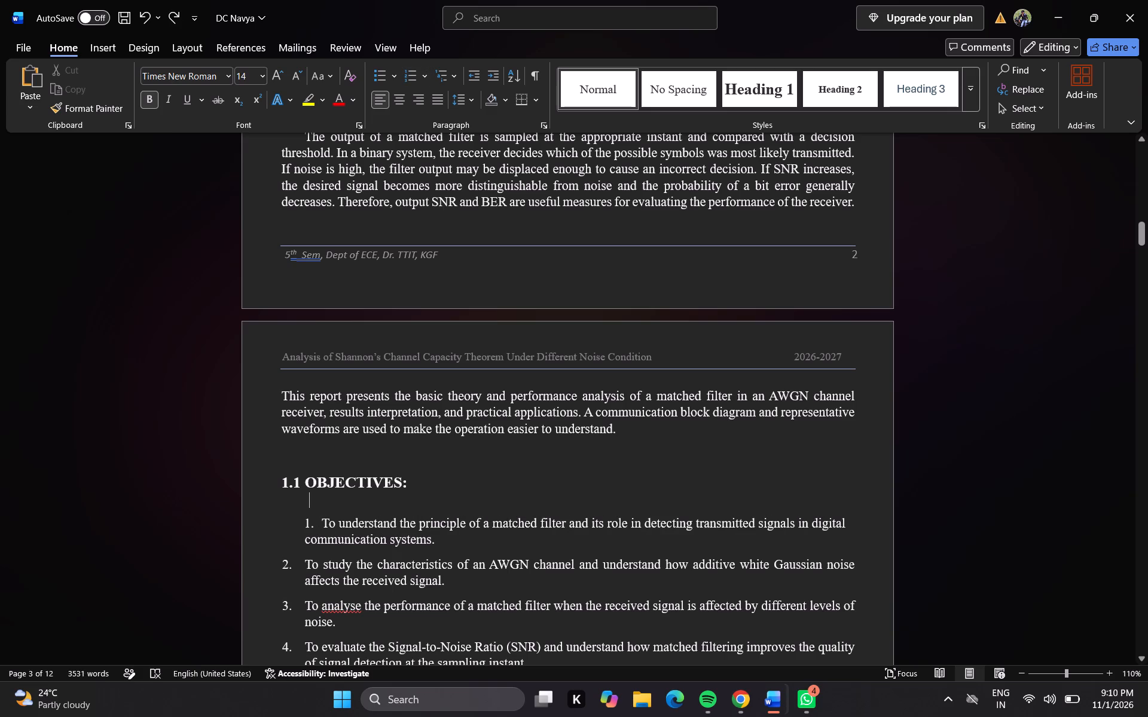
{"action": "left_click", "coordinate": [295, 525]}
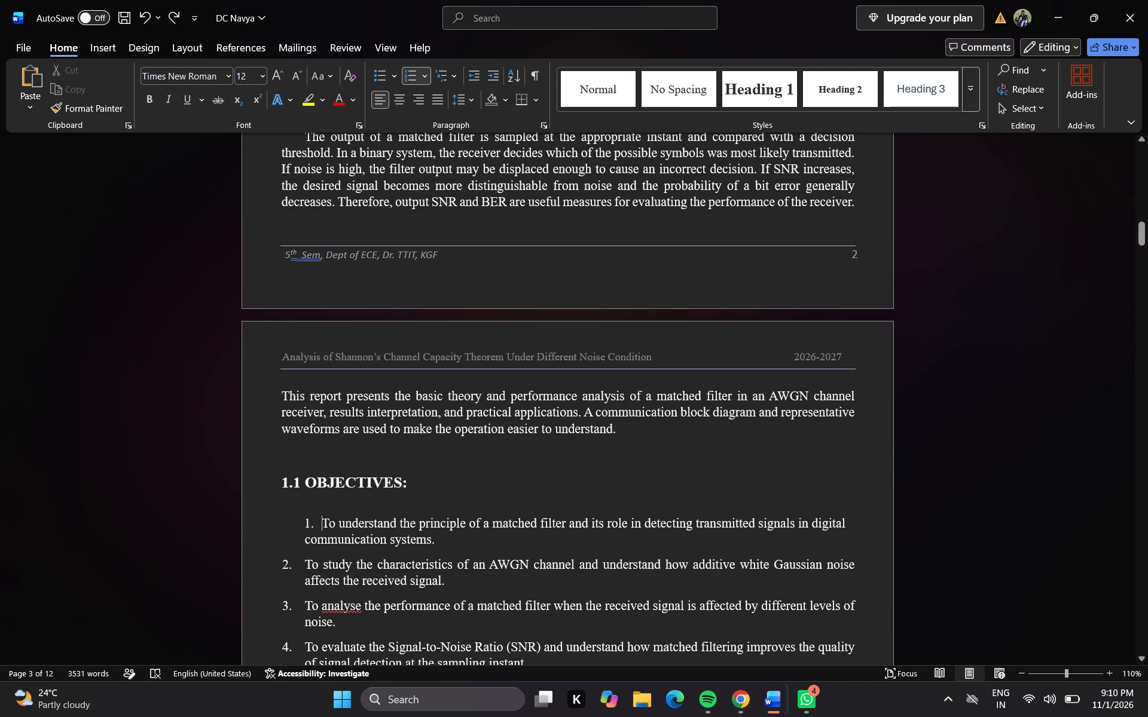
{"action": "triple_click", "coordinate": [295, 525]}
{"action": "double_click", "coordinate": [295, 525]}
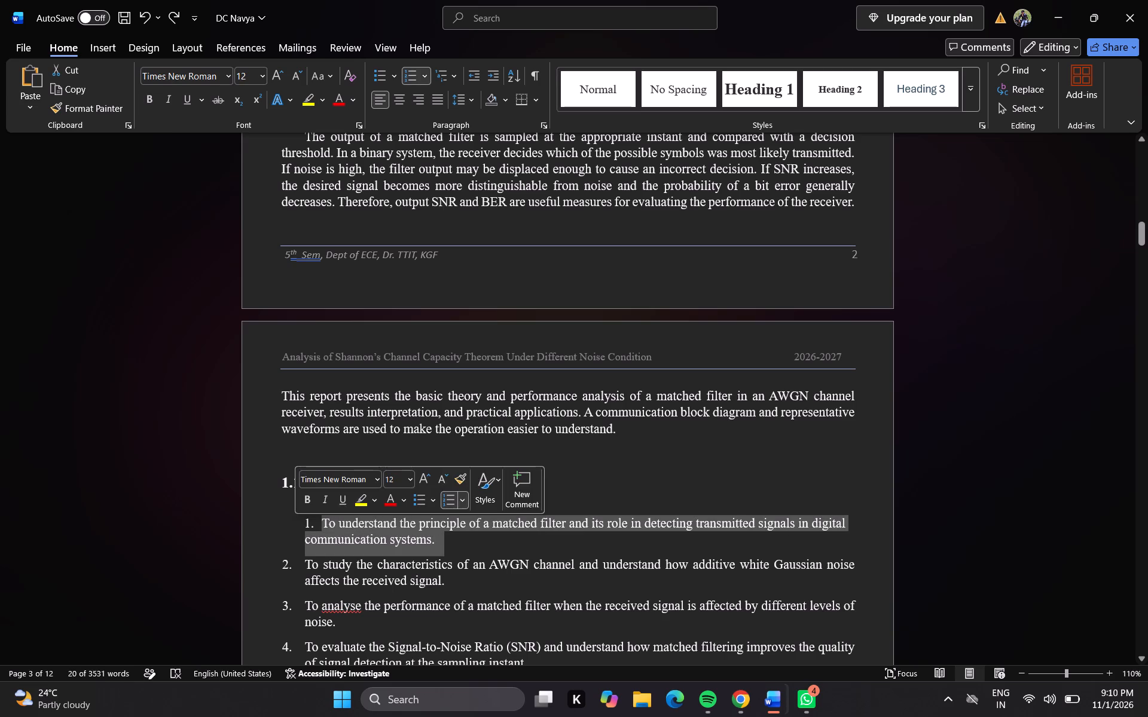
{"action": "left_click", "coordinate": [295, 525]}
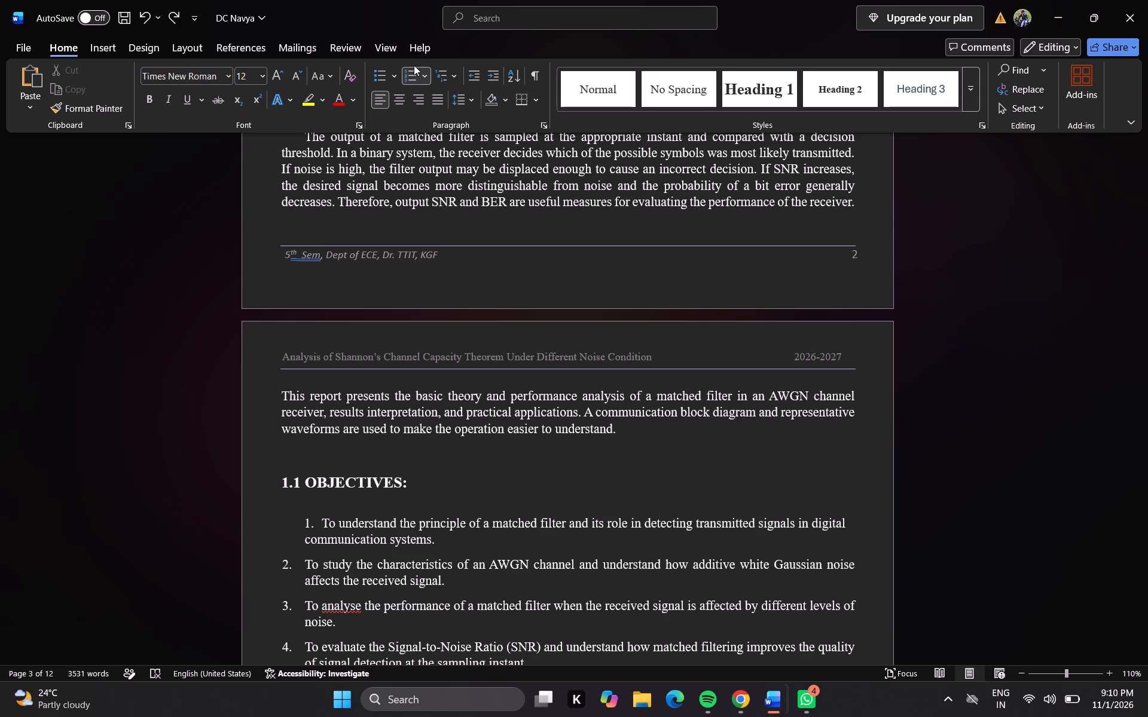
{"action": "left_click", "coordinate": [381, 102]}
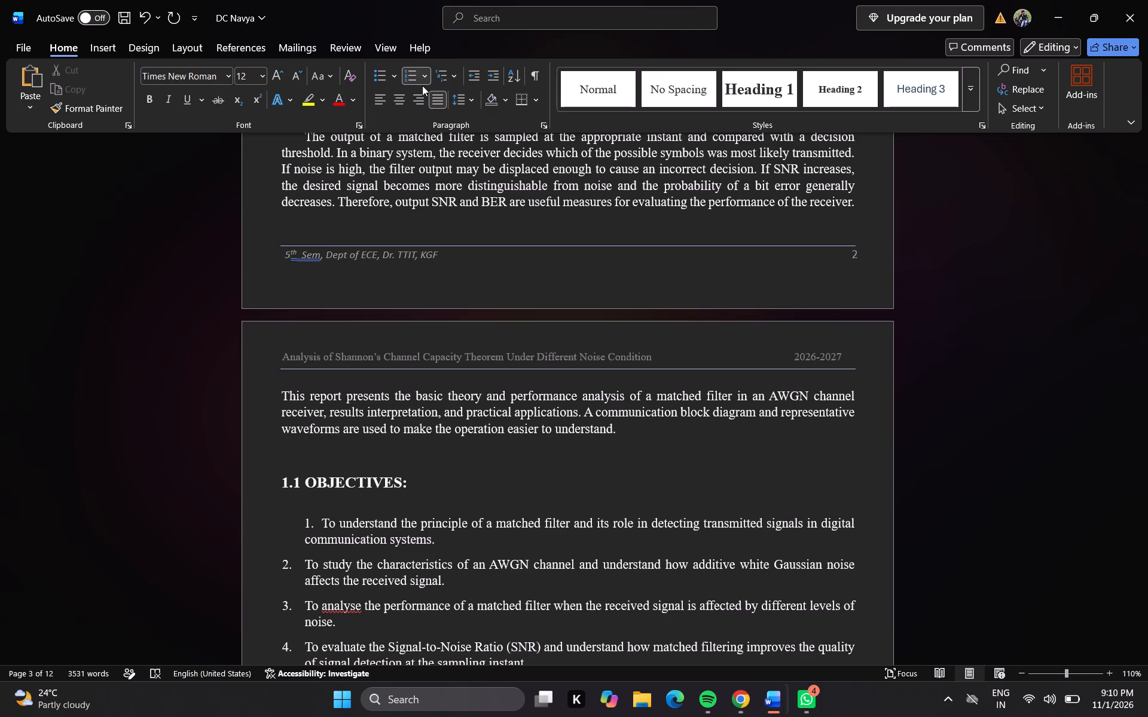
Open the numbering options for the first objective under 1.1 OBJECTIVES.
{"action": "left_click", "coordinate": [422, 60]}
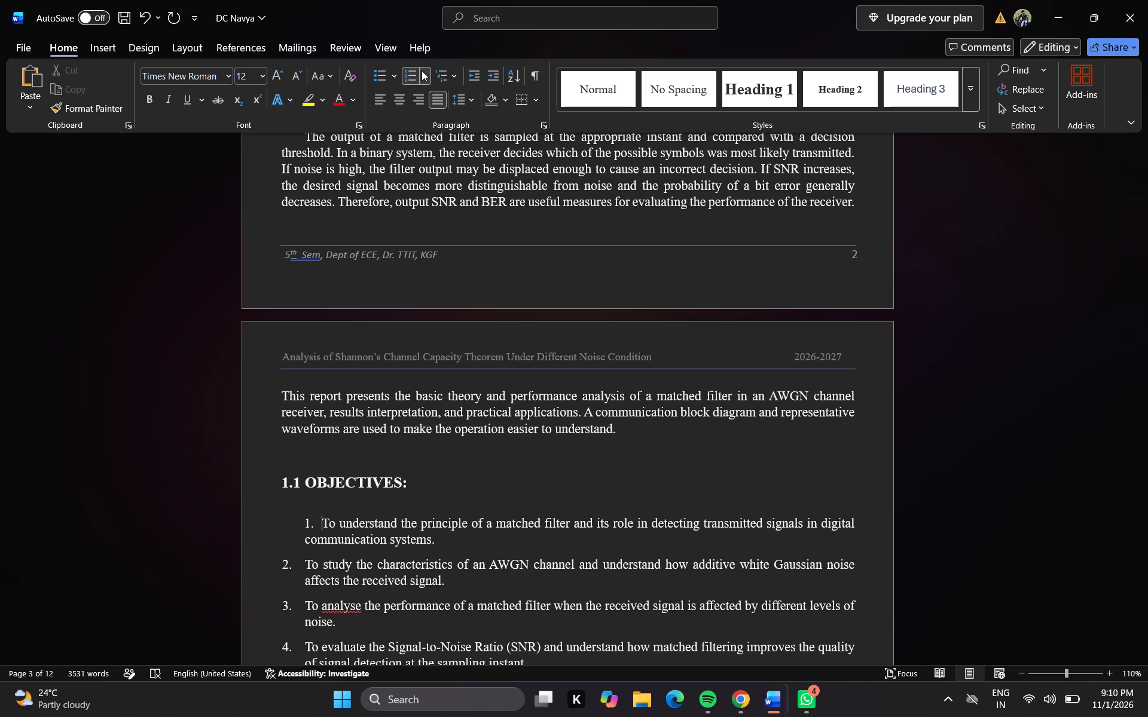
{"action": "left_click", "coordinate": [422, 71]}
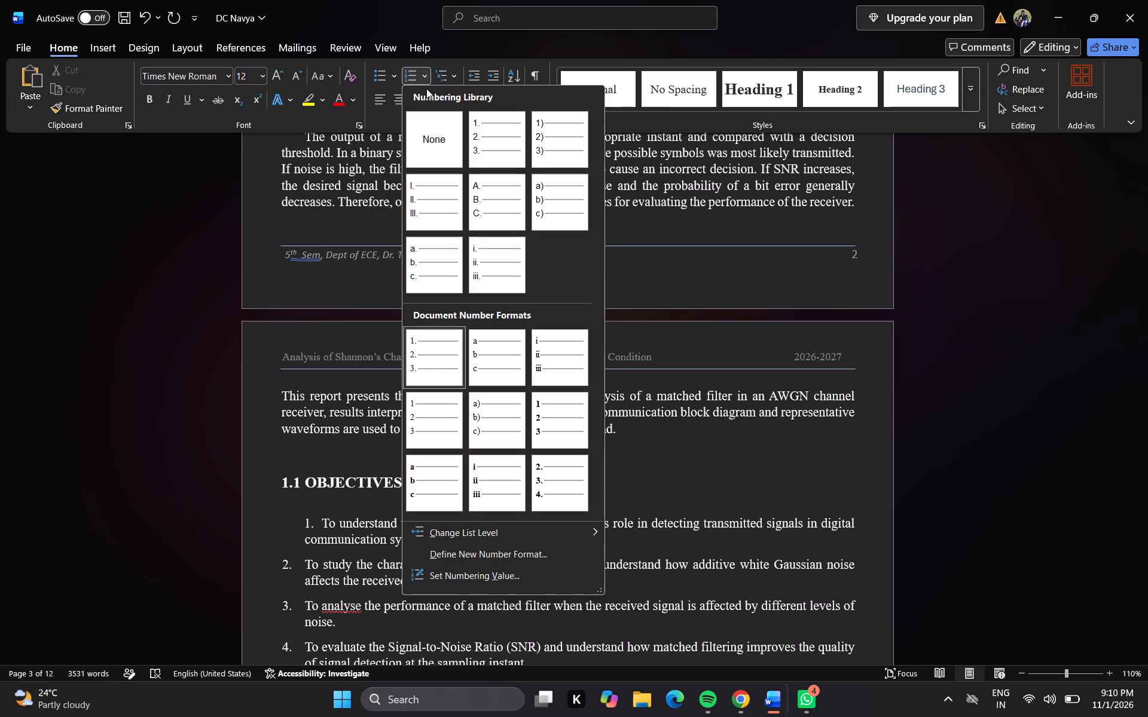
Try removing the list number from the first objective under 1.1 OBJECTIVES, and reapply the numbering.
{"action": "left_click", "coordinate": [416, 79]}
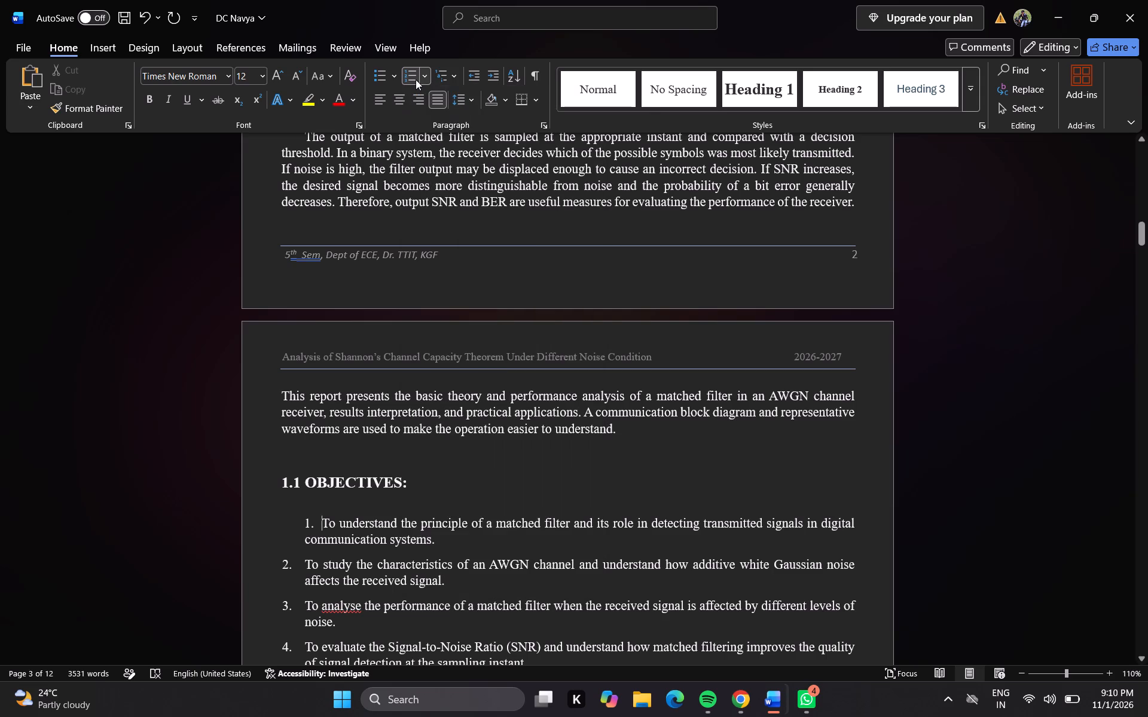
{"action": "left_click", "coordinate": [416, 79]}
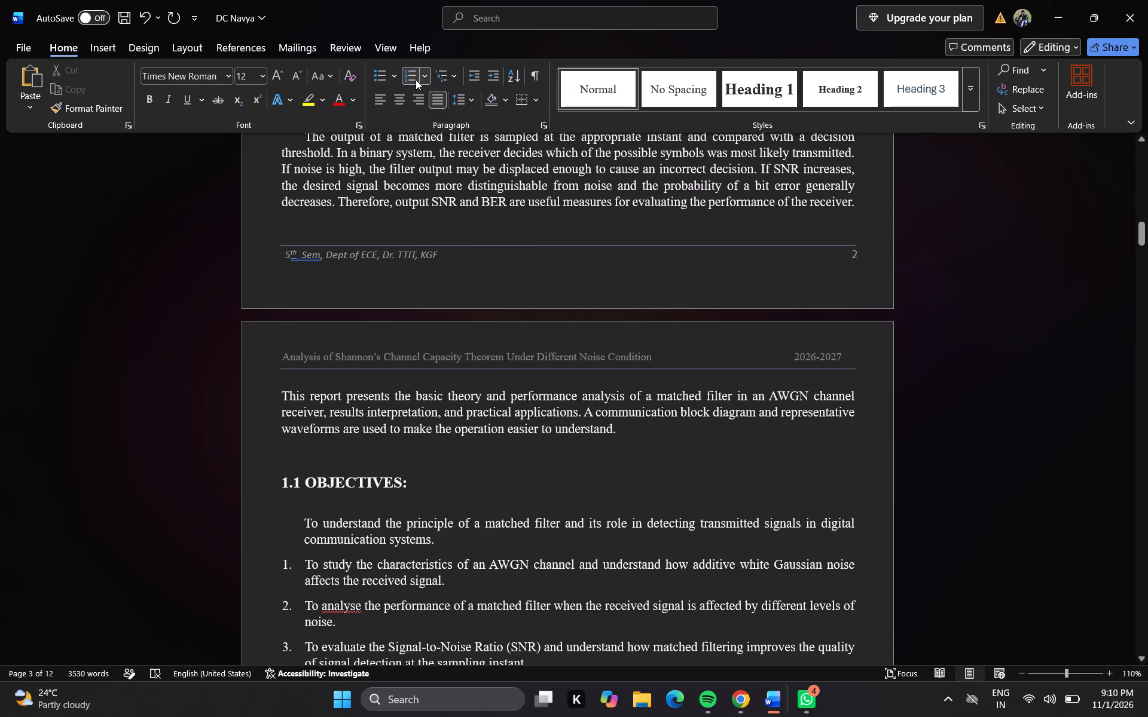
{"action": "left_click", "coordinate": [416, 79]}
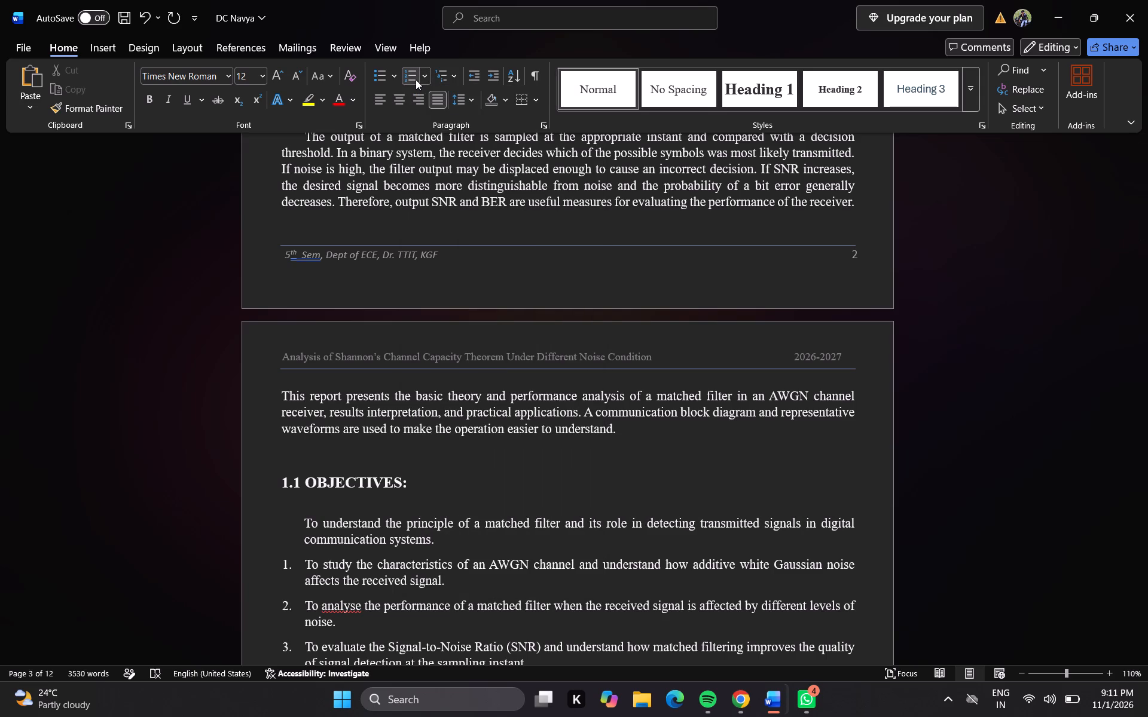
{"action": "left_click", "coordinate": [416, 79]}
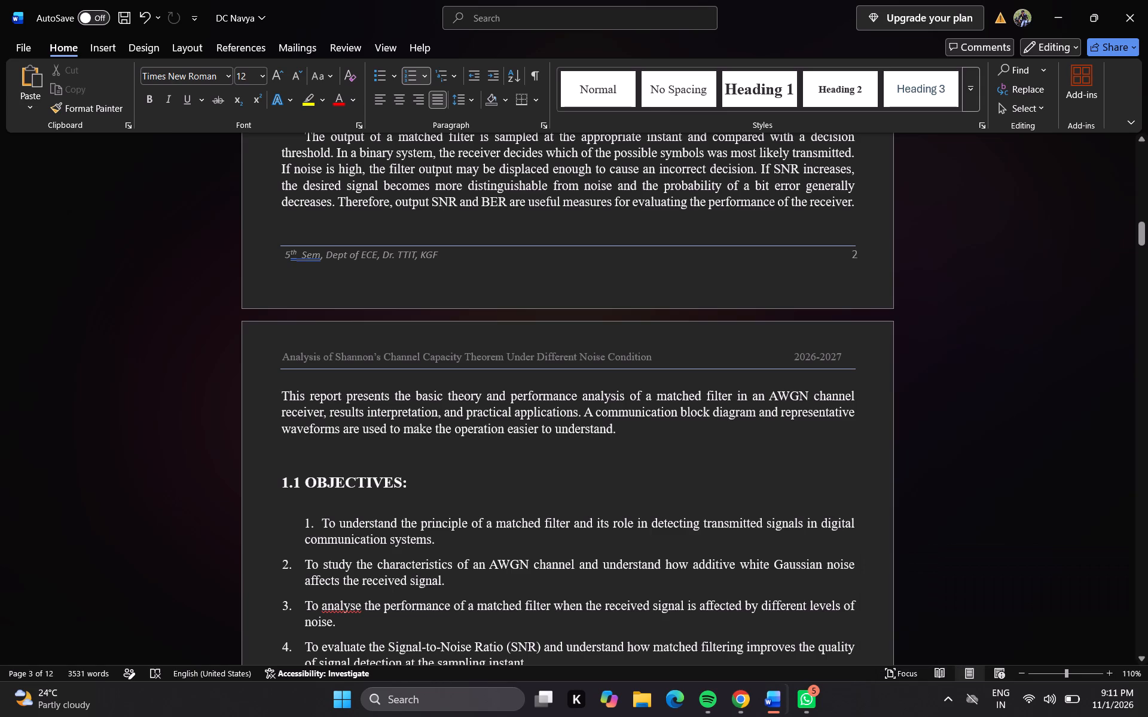
Delete the paragraph beginning "This report presents the basic theory" above the 1.1 OBJECTIVES heading.
{"action": "left_click_drag", "start_coordinate": [272, 386], "coordinate": [486, 466]}
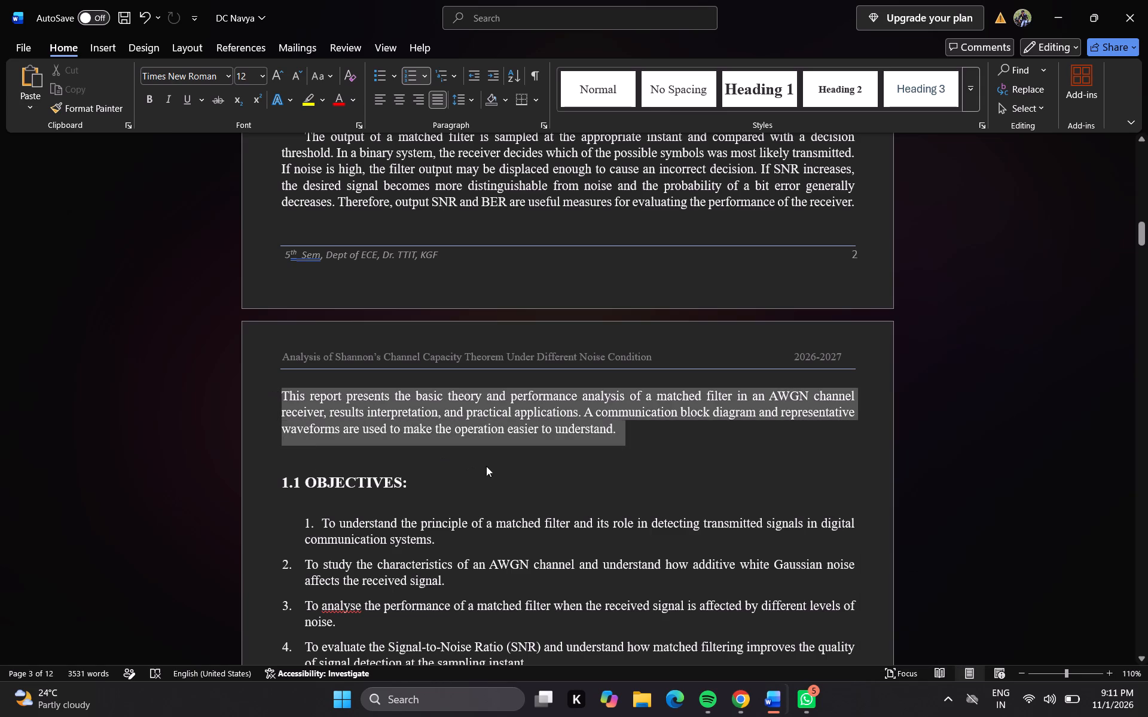
{"action": "left_click_drag", "start_coordinate": [486, 466], "coordinate": [544, 465]}
{"action": "key", "text": "BackSpace"}
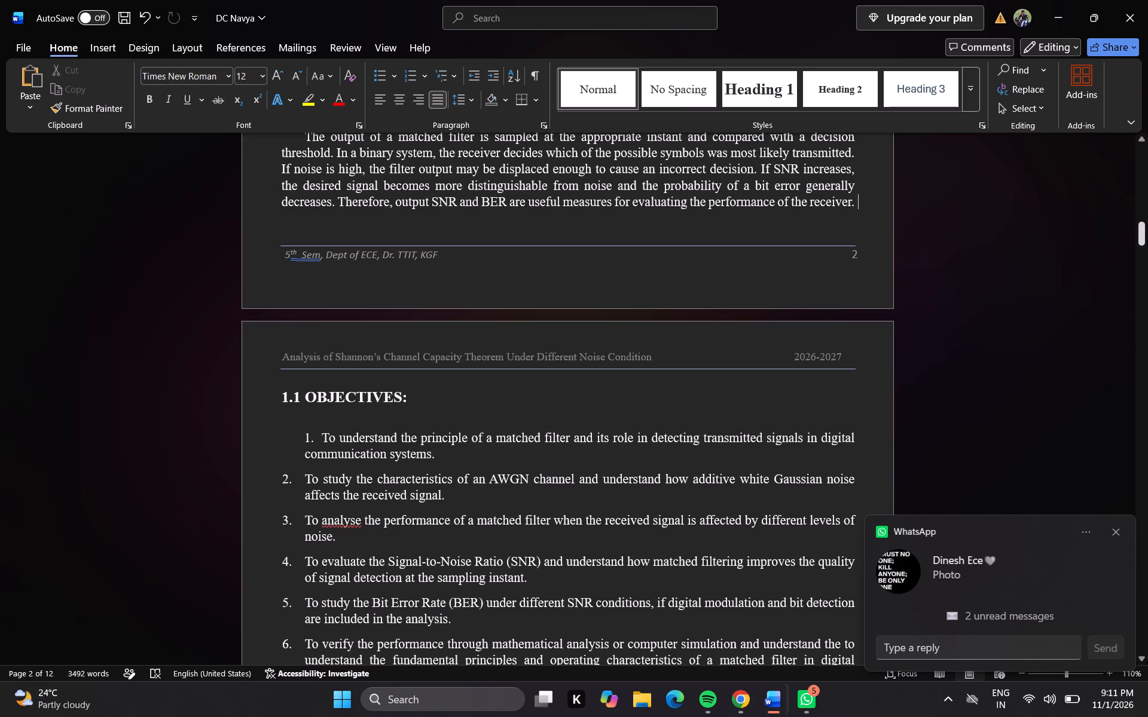
Review the page 2 text from its last paragraph back up to the Fig 1 diagram.
{"action": "left_click", "coordinate": [1145, 143]}
{"action": "triple_click", "coordinate": [1145, 143]}
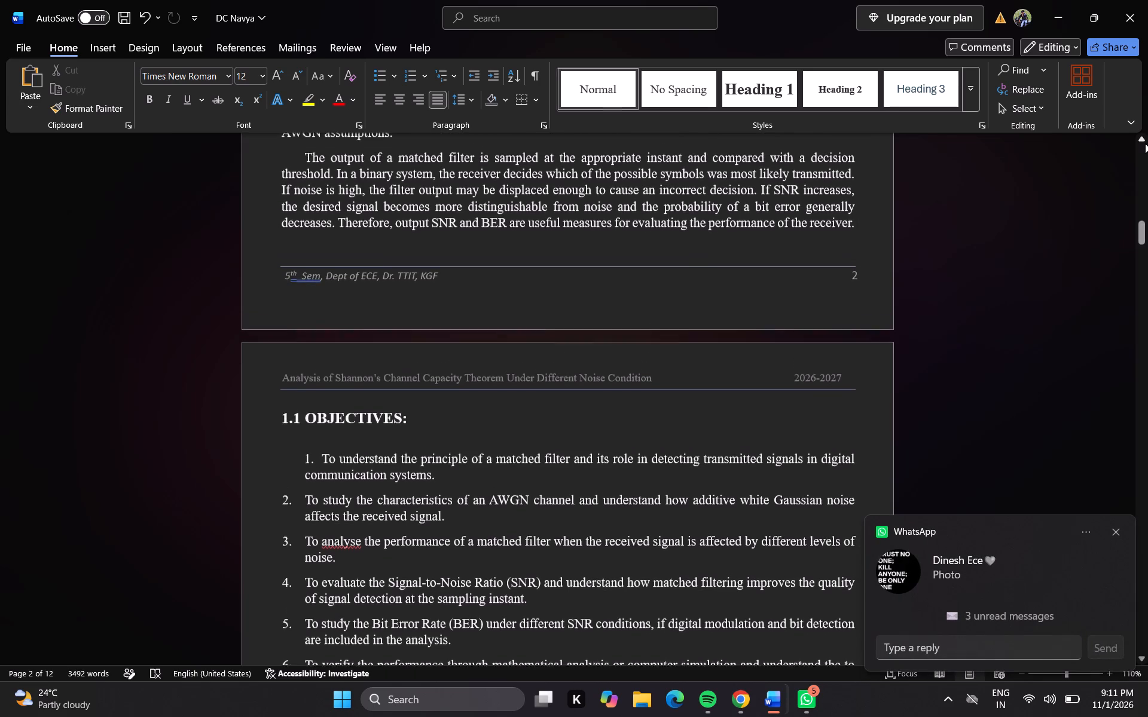
{"action": "left_click", "coordinate": [1145, 143]}
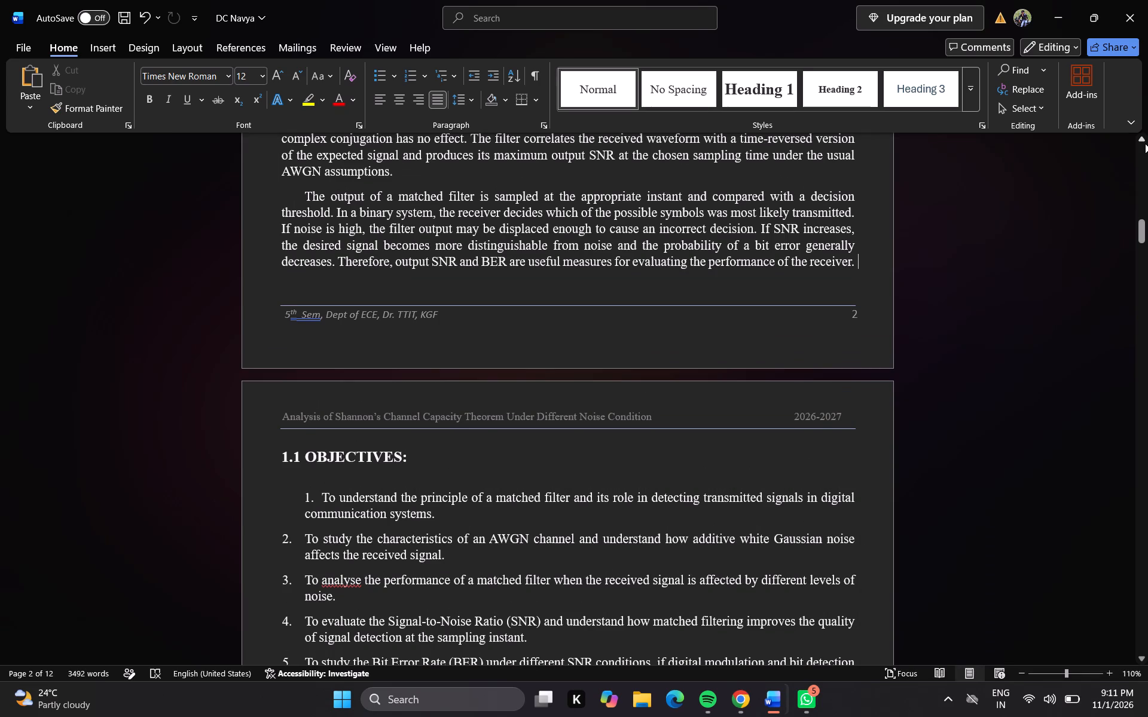
{"action": "left_click", "coordinate": [1145, 143]}
{"action": "triple_click", "coordinate": [1145, 143]}
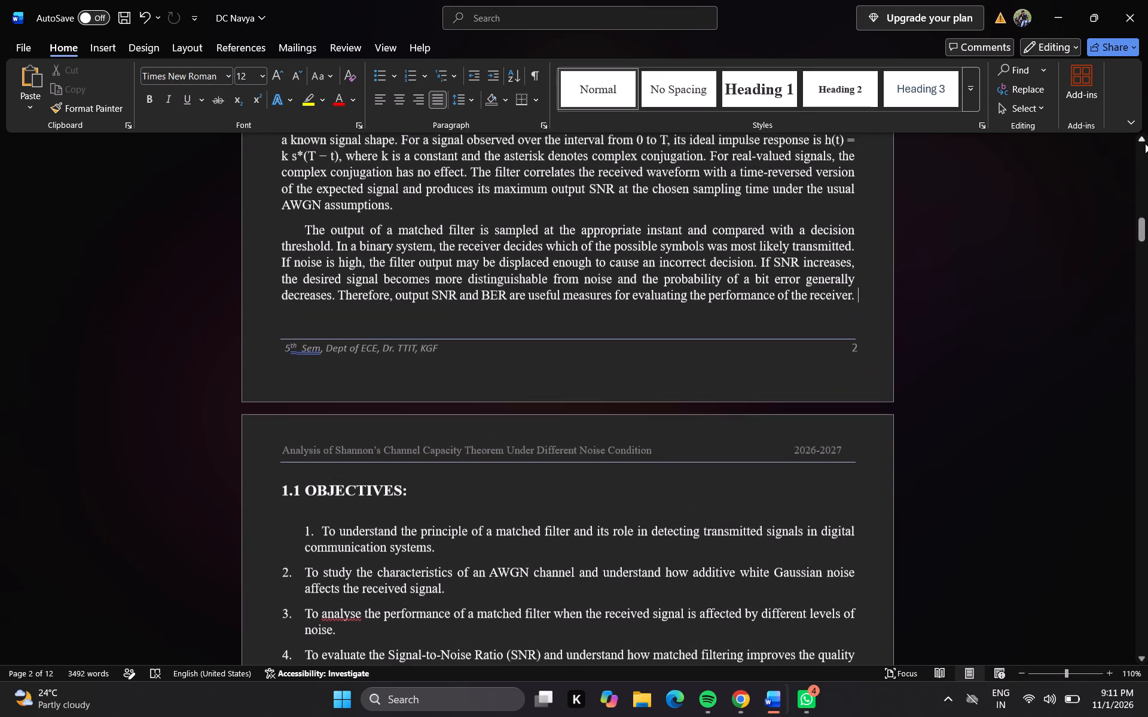
{"action": "triple_click", "coordinate": [1145, 143]}
{"action": "triple_click", "coordinate": [1145, 143]}
{"action": "triple_click", "coordinate": [1145, 143]}
{"action": "triple_click", "coordinate": [1145, 143]}
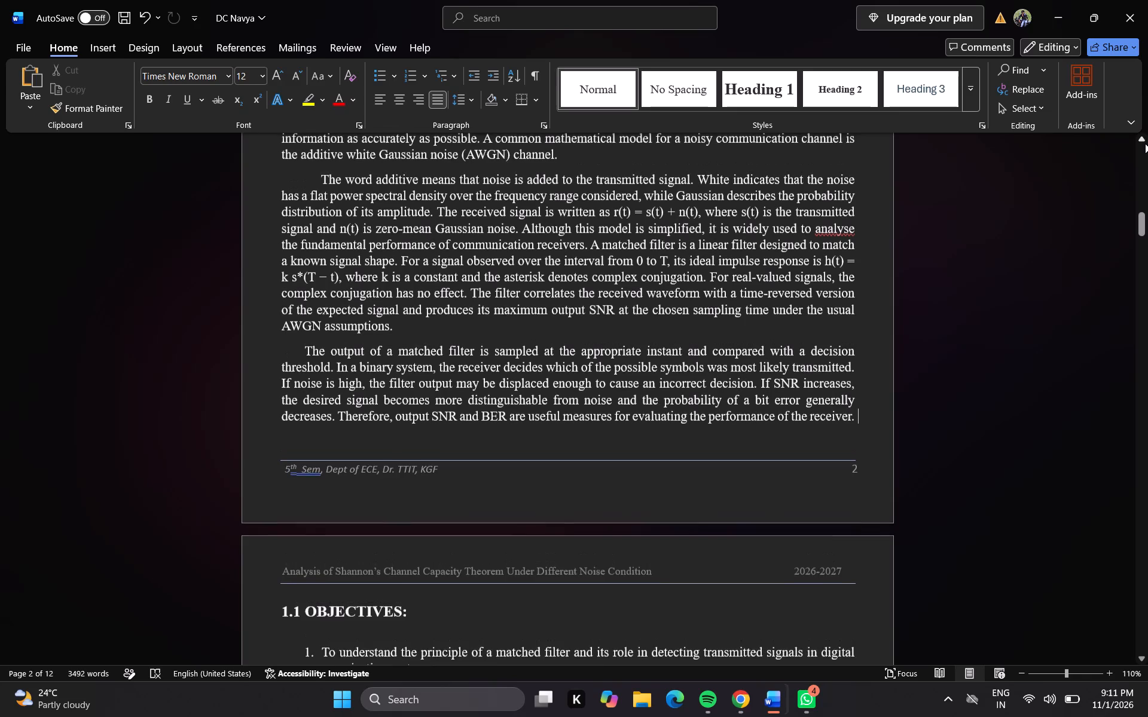
{"action": "triple_click", "coordinate": [1145, 143]}
{"action": "triple_click", "coordinate": [1145, 143]}
{"action": "triple_click", "coordinate": [1145, 143]}
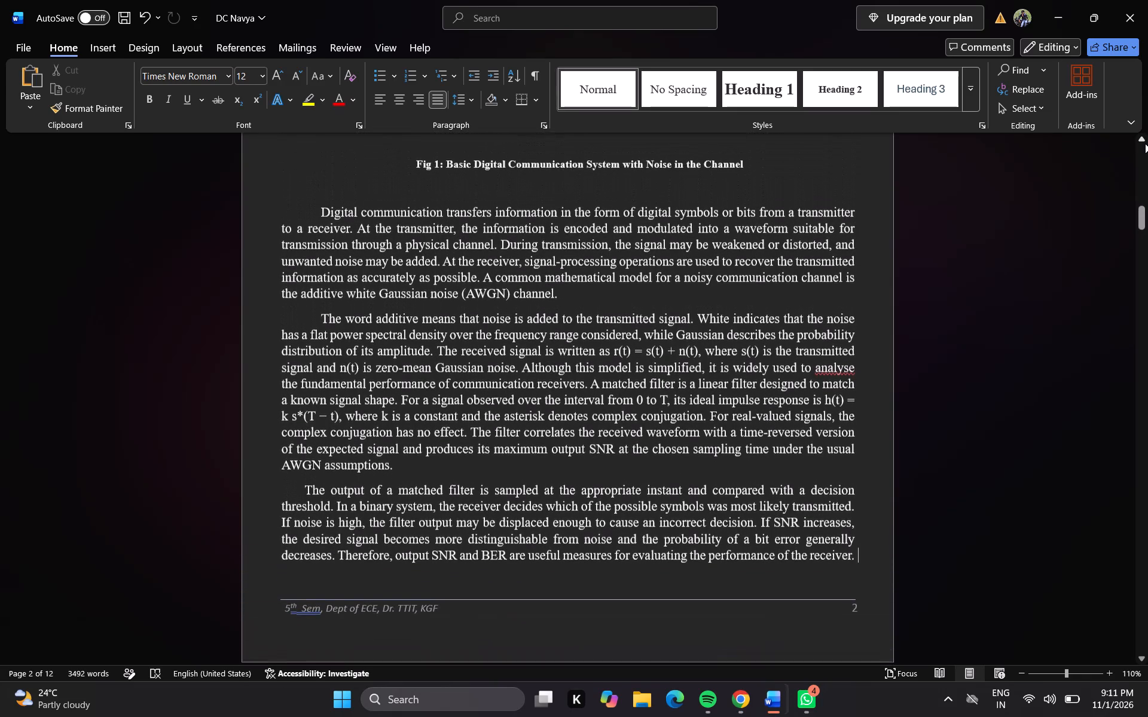
{"action": "triple_click", "coordinate": [1145, 143]}
{"action": "double_click", "coordinate": [1145, 143]}
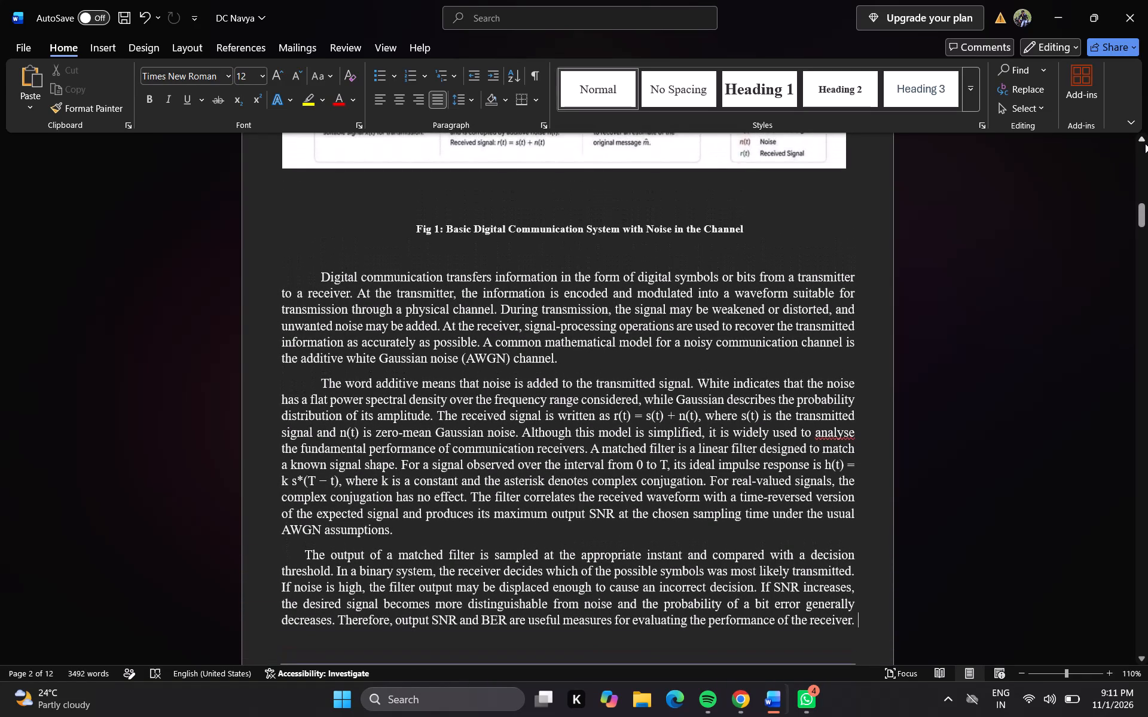
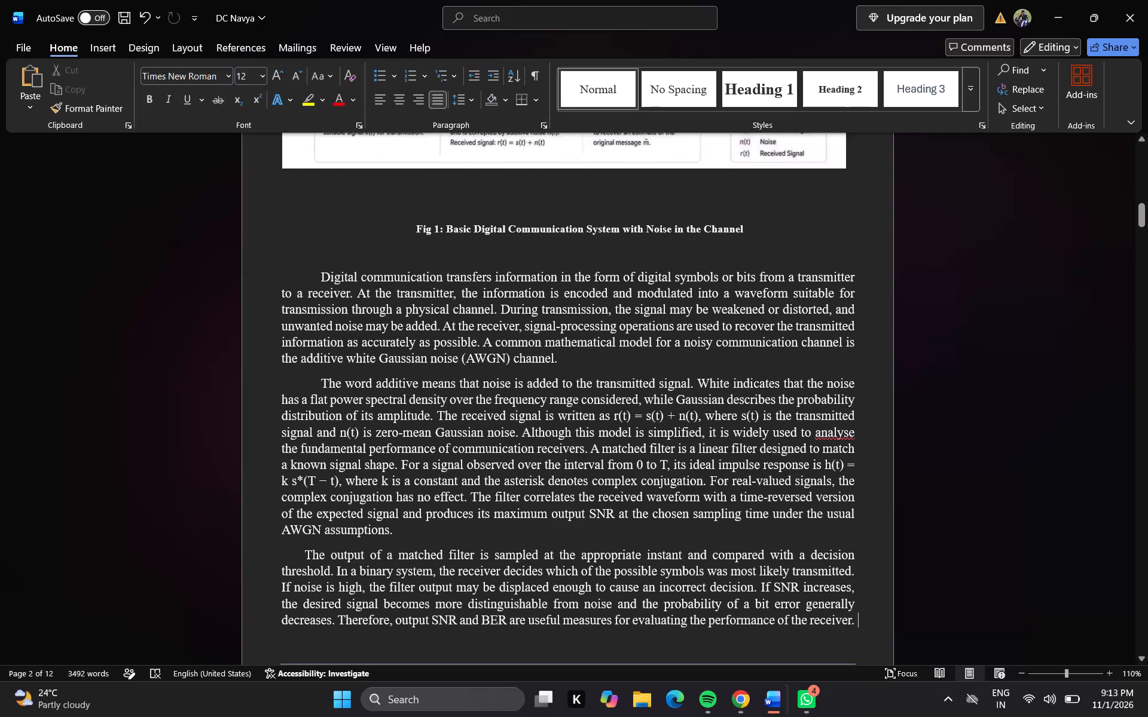
Delete the leading space before the Fig 1 caption on page 2, continuing back through the blank lines and figure to the preceding text.
{"action": "left_click", "coordinate": [409, 224]}
{"action": "key", "text": "BackSpace"}
{"action": "key", "text": "BackSpace"}
{"action": "key", "text": "BackSpace"}
{"action": "key", "text": "BackSpace"}
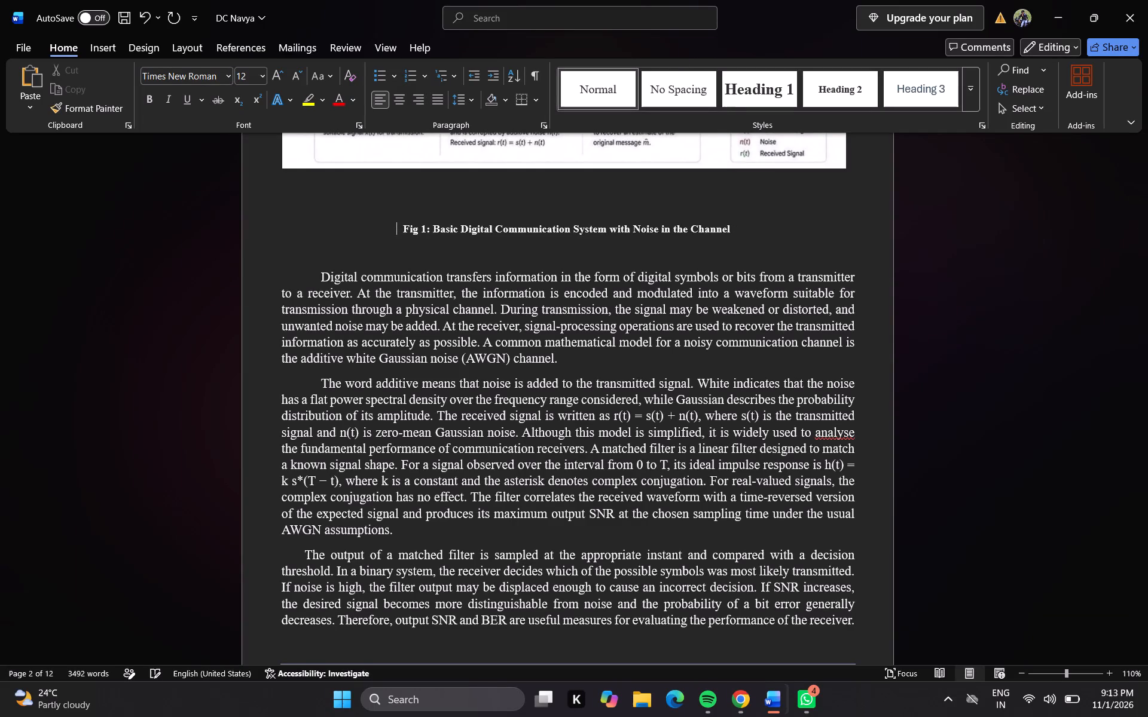
{"action": "key", "text": "BackSpace"}
{"action": "key", "text": "BackSpace"}
{"action": "key", "text": "BackSpace"}
{"action": "key", "text": "BackSpace"}
{"action": "key", "text": "BackSpace"}
{"action": "key", "text": "BackSpace"}
{"action": "key", "text": "BackSpace"}
{"action": "key", "text": "BackSpace"}
{"action": "key", "text": "BackSpace"}
{"action": "key", "text": "BackSpace"}
{"action": "key", "text": "BackSpace"}
{"action": "key", "text": "BackSpace"}
{"action": "key", "text": "BackSpace"}
{"action": "key", "text": "BackSpace"}
{"action": "key", "text": "BackSpace"}
{"action": "key", "text": "BackSpace"}
{"action": "key", "text": "BackSpace"}
{"action": "key", "text": "BackSpace"}
{"action": "key", "text": "BackSpace"}
{"action": "key", "text": "BackSpace"}
{"action": "key", "text": "BackSpace"}
{"action": "key", "text": "BackSpace"}
{"action": "key", "text": "BackSpace"}
{"action": "key", "text": "BackSpace"}
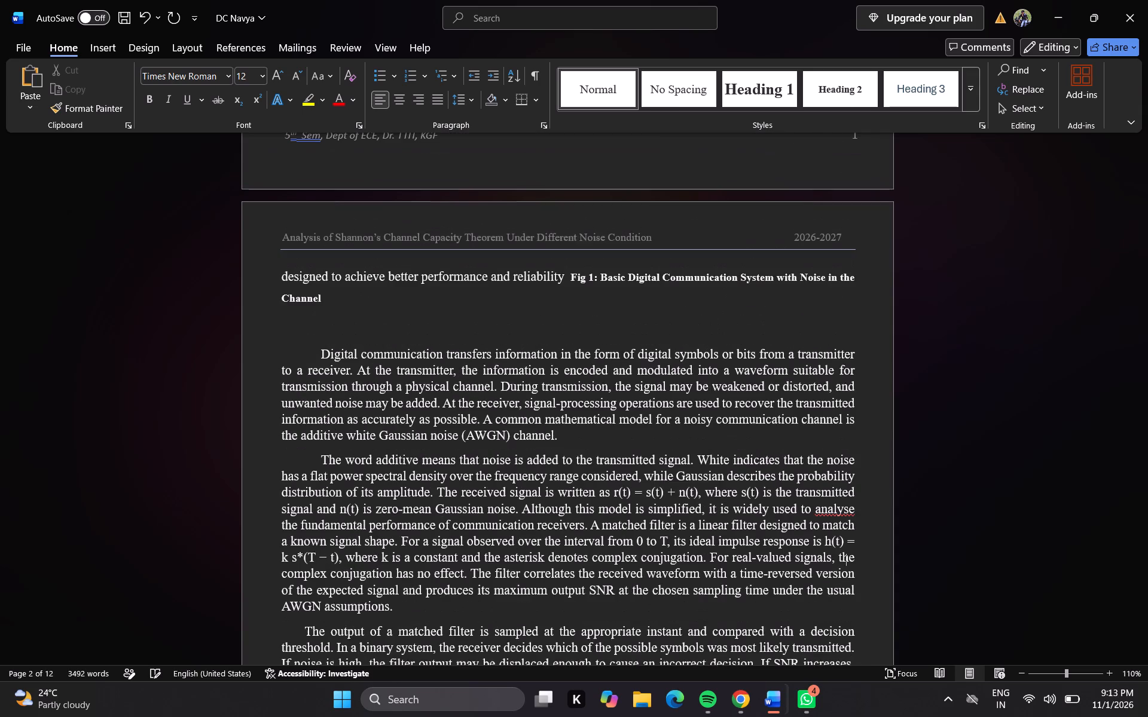
Undo the excess deletions to restore the full stop, the communication system figure and the blank lines above its caption.
{"action": "key", "text": "ctrl+z"}
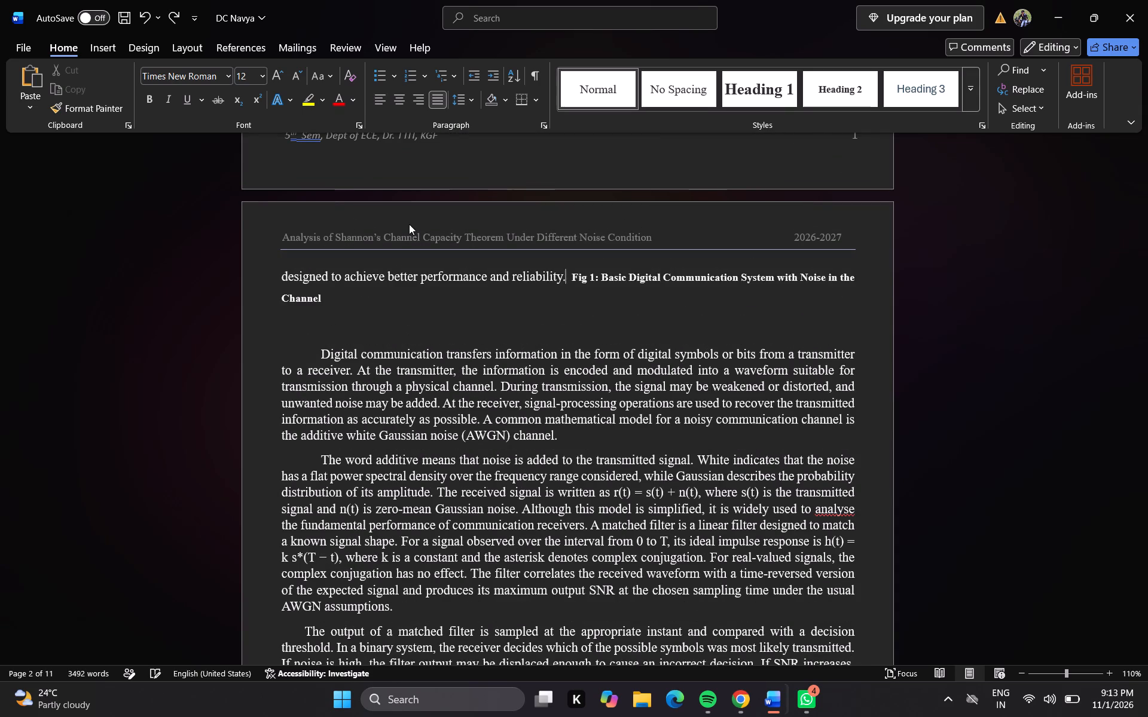
{"action": "key", "text": "ctrl+z"}
{"action": "key", "text": "ctrl+z"}
{"action": "key", "text": "ctrl+z"}
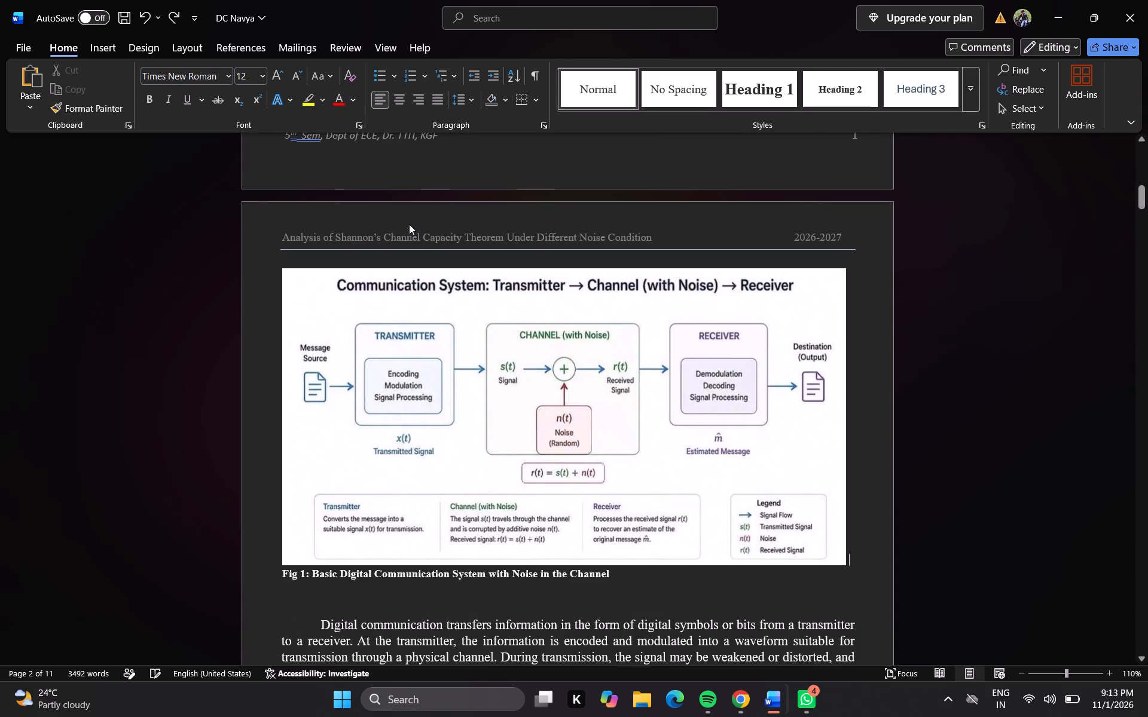
{"action": "key", "text": "ctrl+z"}
{"action": "key", "text": "ctrl+z"}
{"action": "key", "text": "ctrl+z"}
{"action": "key", "text": "ctrl+z"}
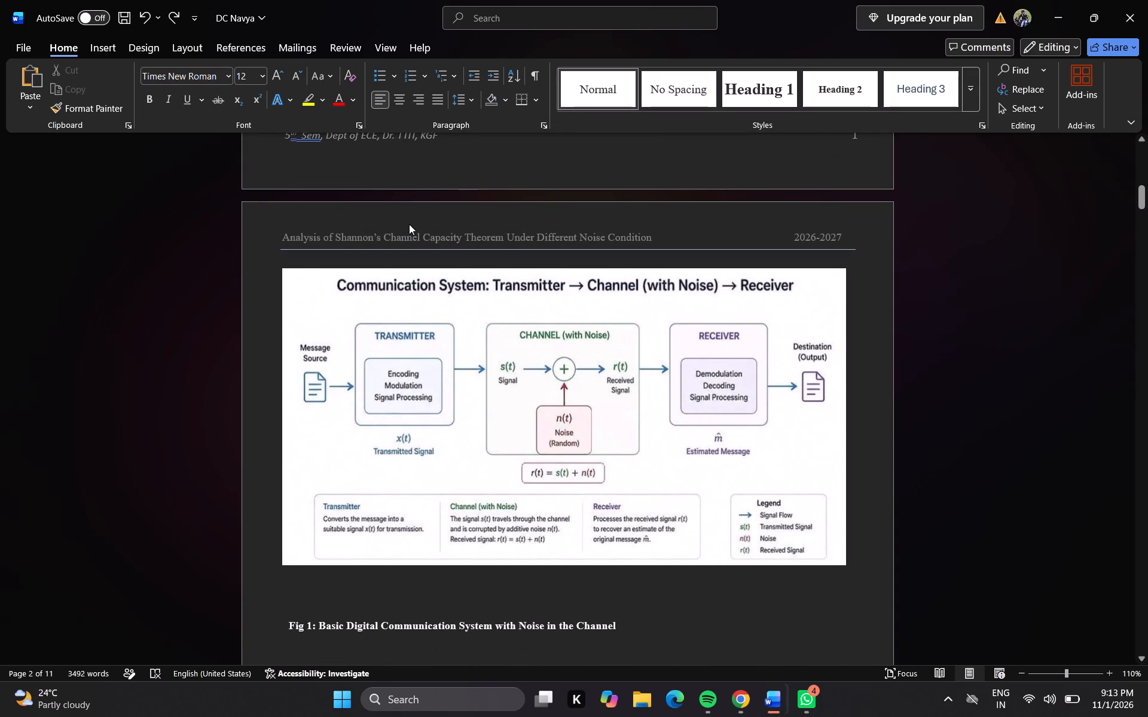
Remove one blank line above the Fig 1 caption and indent the caption by four tab stops to roughly centre it.
{"action": "key", "text": "BackSpace"}
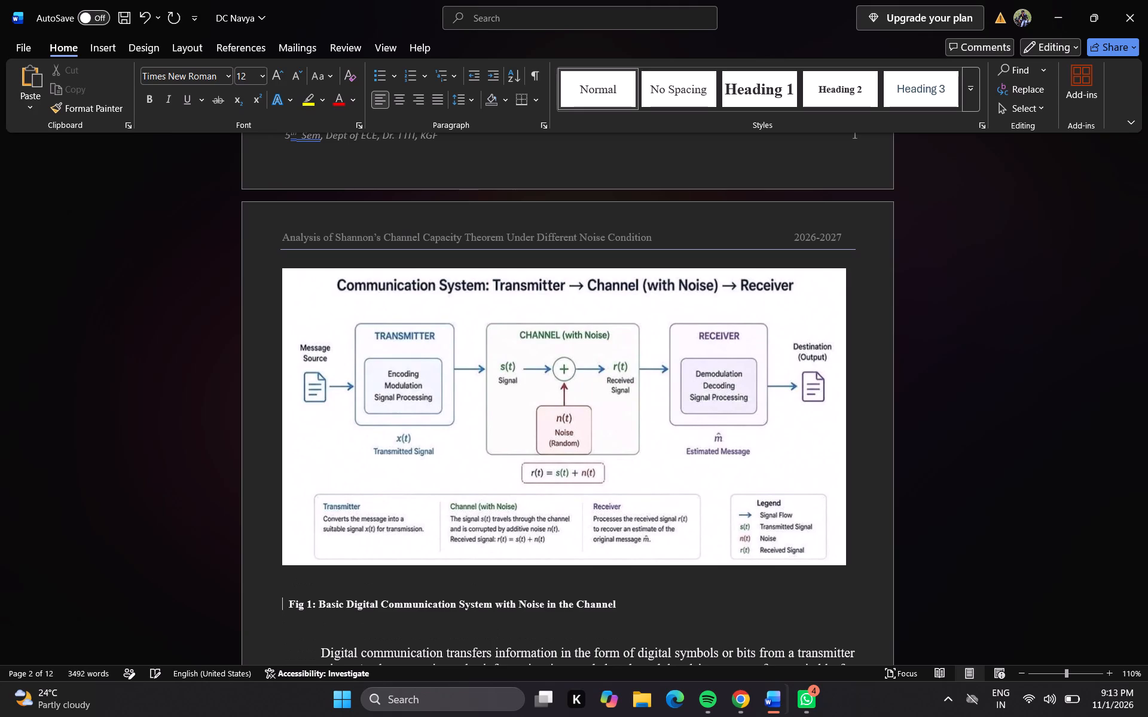
{"action": "key", "text": "Tab"}
{"action": "key", "text": "Tab"}
{"action": "key", "text": "Tab"}
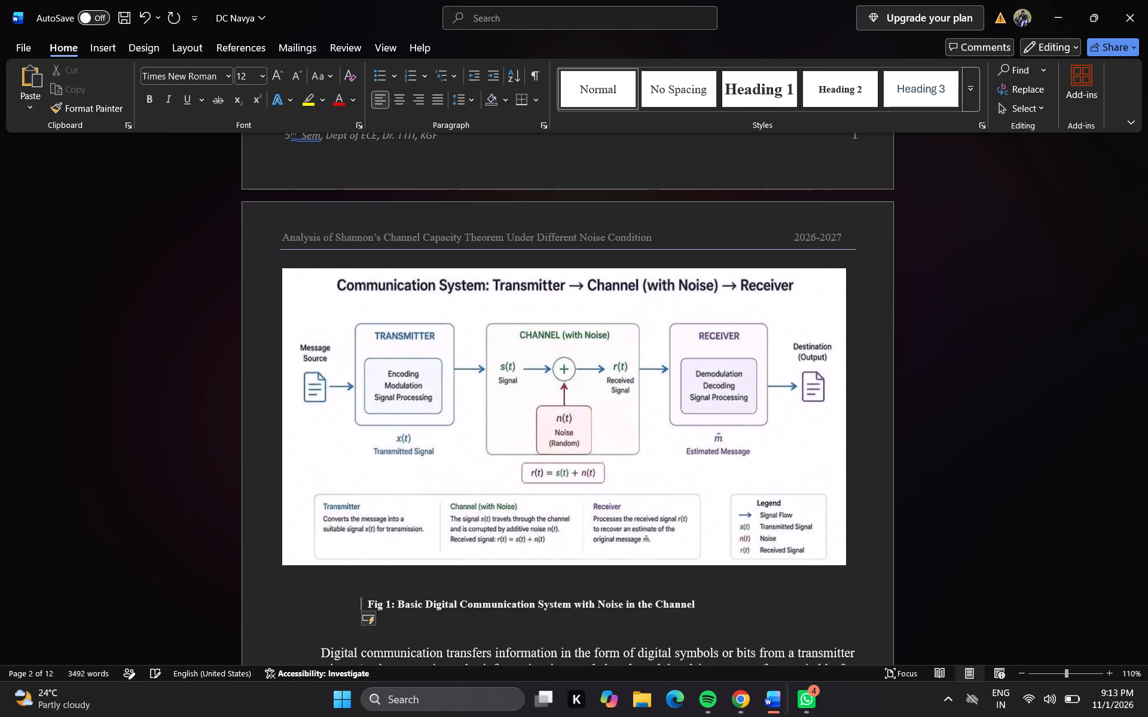
{"action": "key", "text": "Tab"}
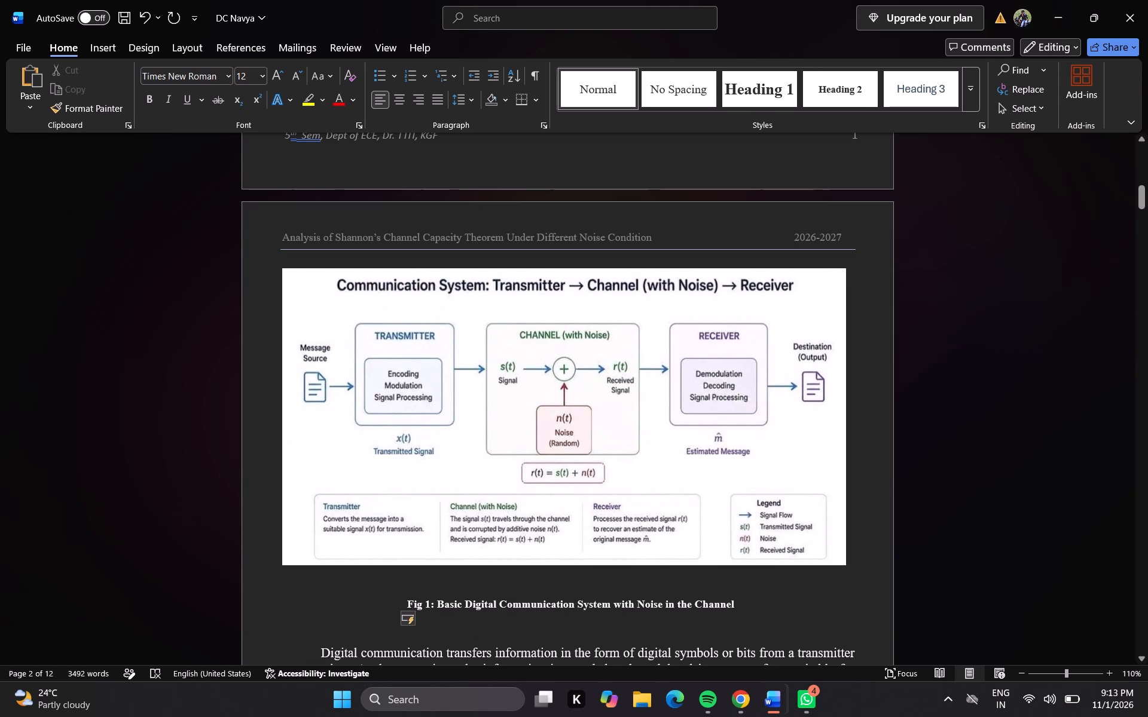
Select the communication system figure on page 2.
{"action": "left_click", "coordinate": [1135, 655]}
{"action": "left_click", "coordinate": [1140, 658]}
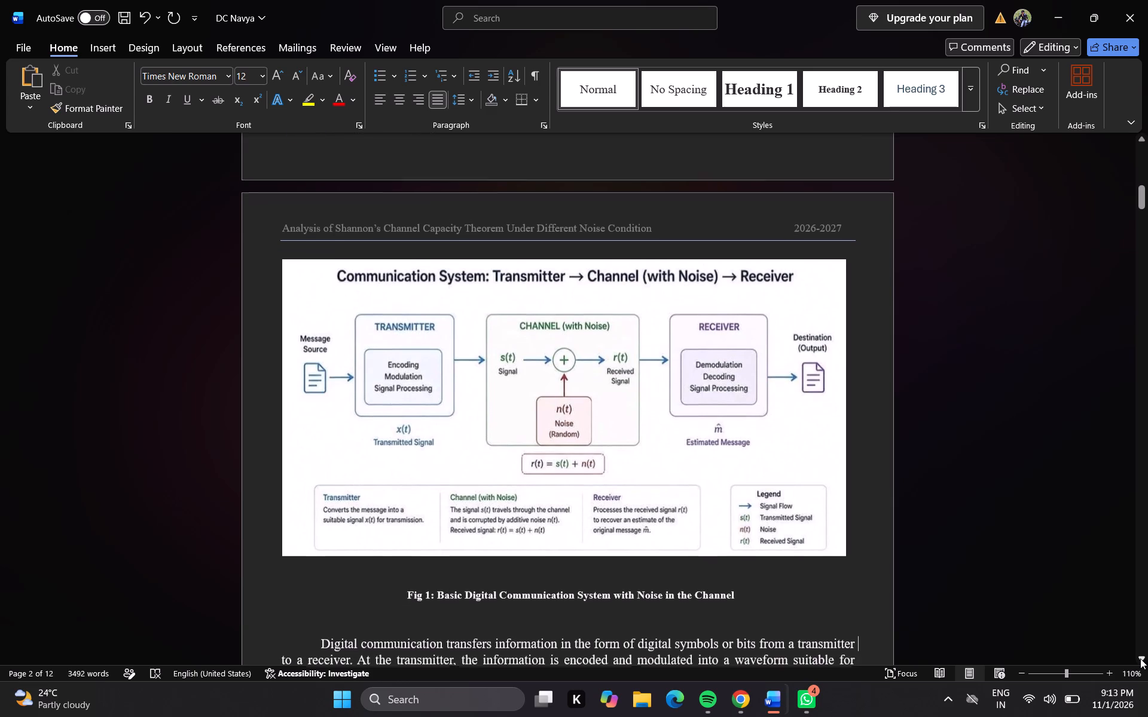
{"action": "triple_click", "coordinate": [1140, 658]}
{"action": "triple_click", "coordinate": [1140, 658]}
{"action": "triple_click", "coordinate": [1140, 658]}
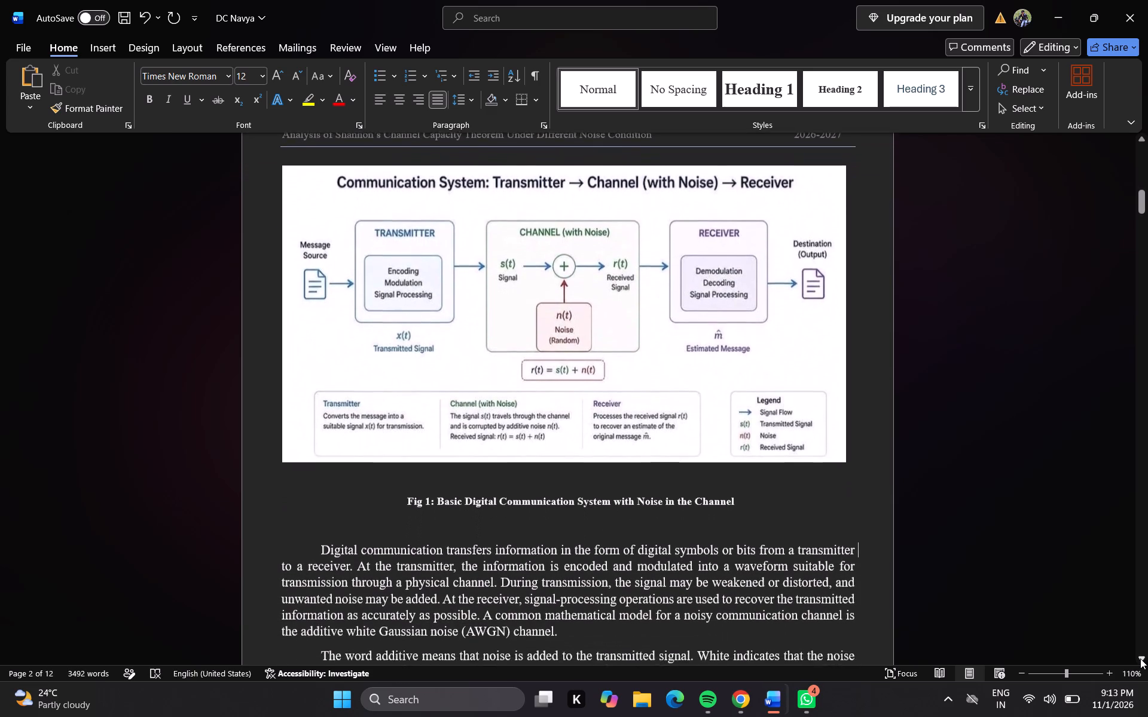
{"action": "left_click", "coordinate": [1140, 658]}
{"action": "left_click", "coordinate": [652, 359]}
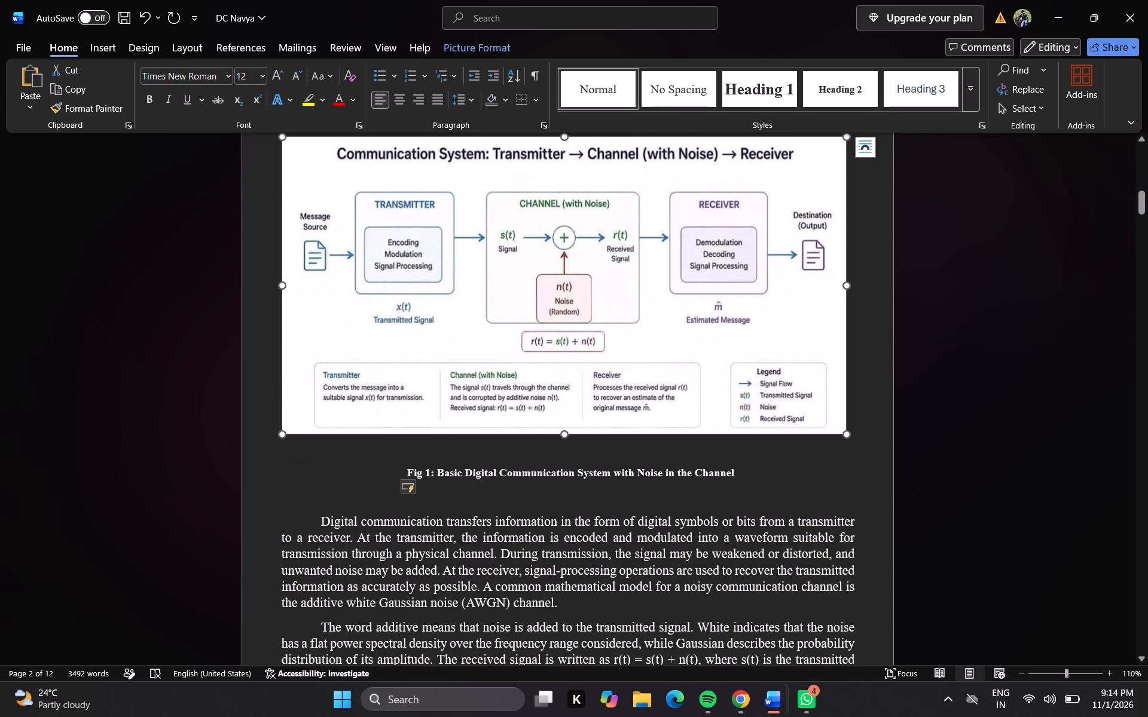
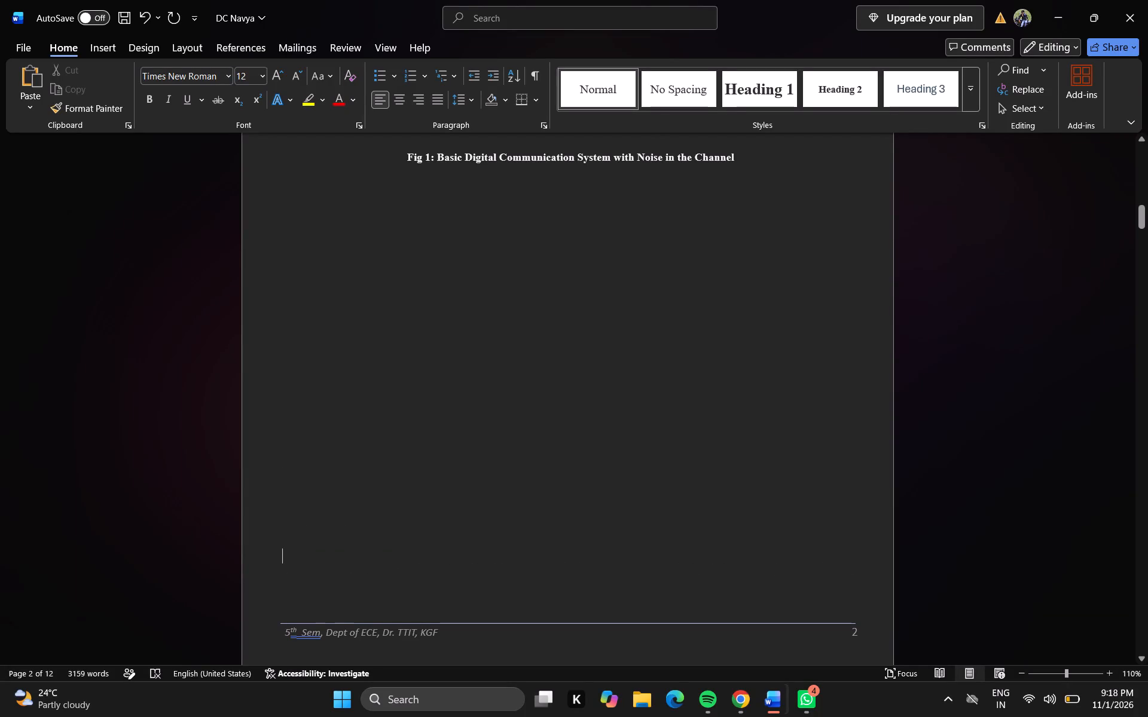
Paste the copied paragraph beginning "A basic digital communication system is used" on a new line below the Fig 1 caption.
{"action": "left_click", "coordinate": [758, 164]}
{"action": "key", "text": "Return"}
{"action": "key", "text": "Return"}
{"action": "key", "text": "BackSpace"}
{"action": "key", "text": "Return"}
{"action": "key", "text": "BackSpace"}
{"action": "key", "text": "BackSpace"}
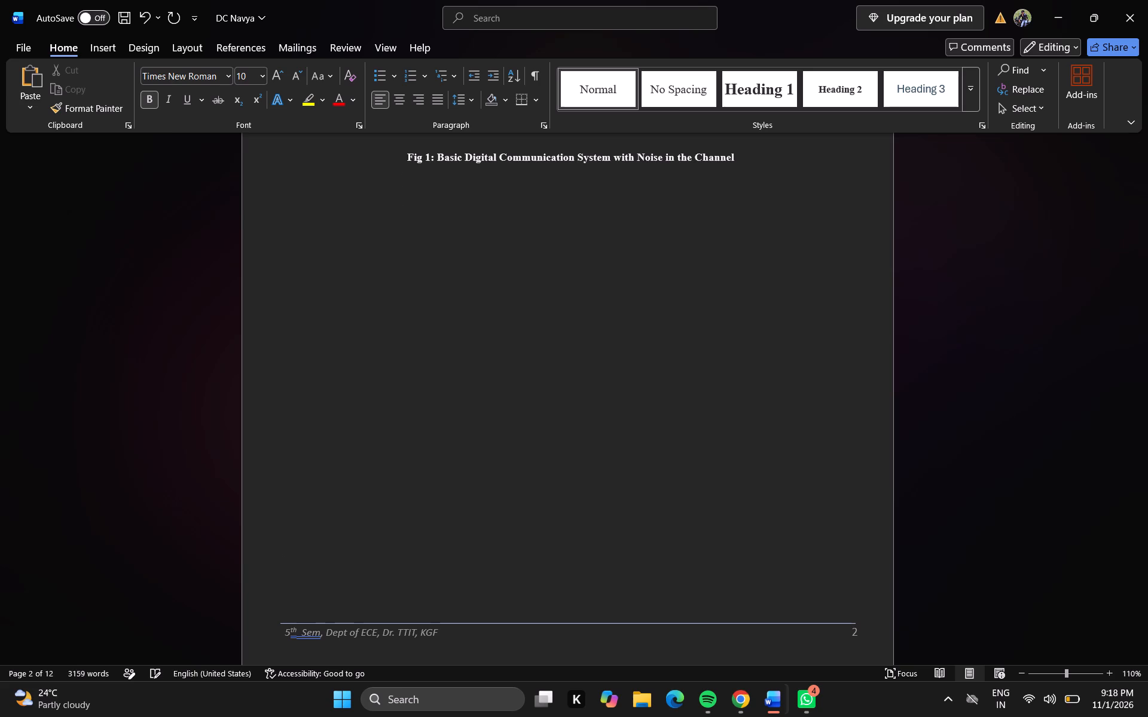
{"action": "key", "text": "ctrl+v"}
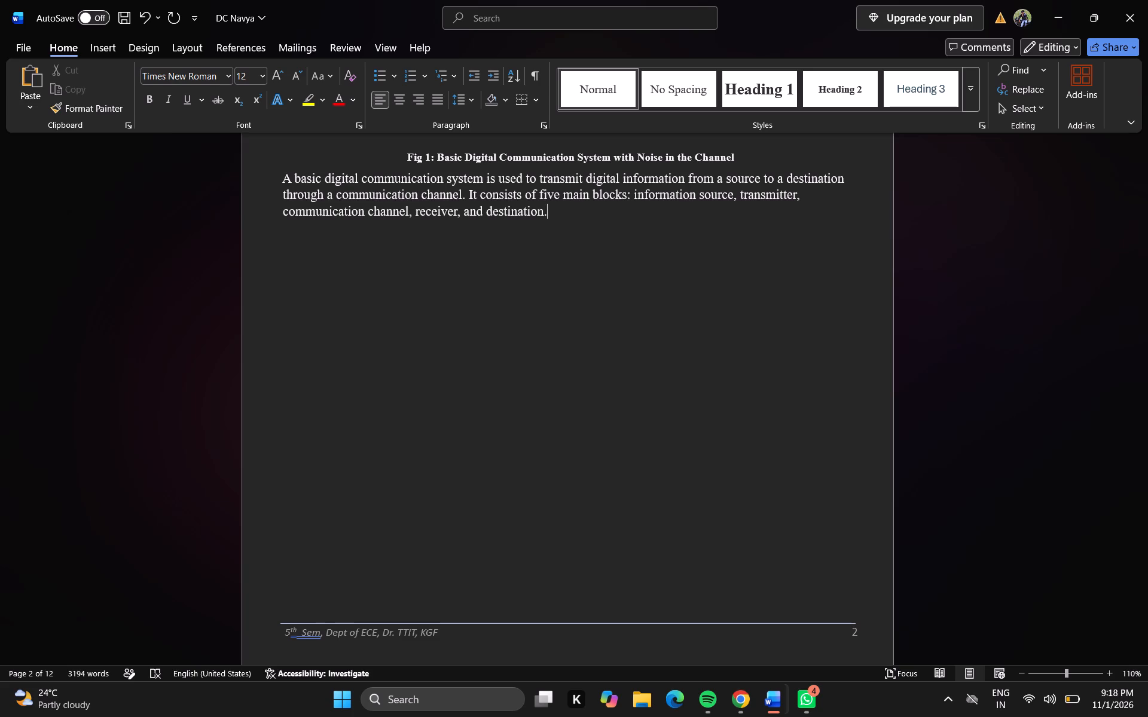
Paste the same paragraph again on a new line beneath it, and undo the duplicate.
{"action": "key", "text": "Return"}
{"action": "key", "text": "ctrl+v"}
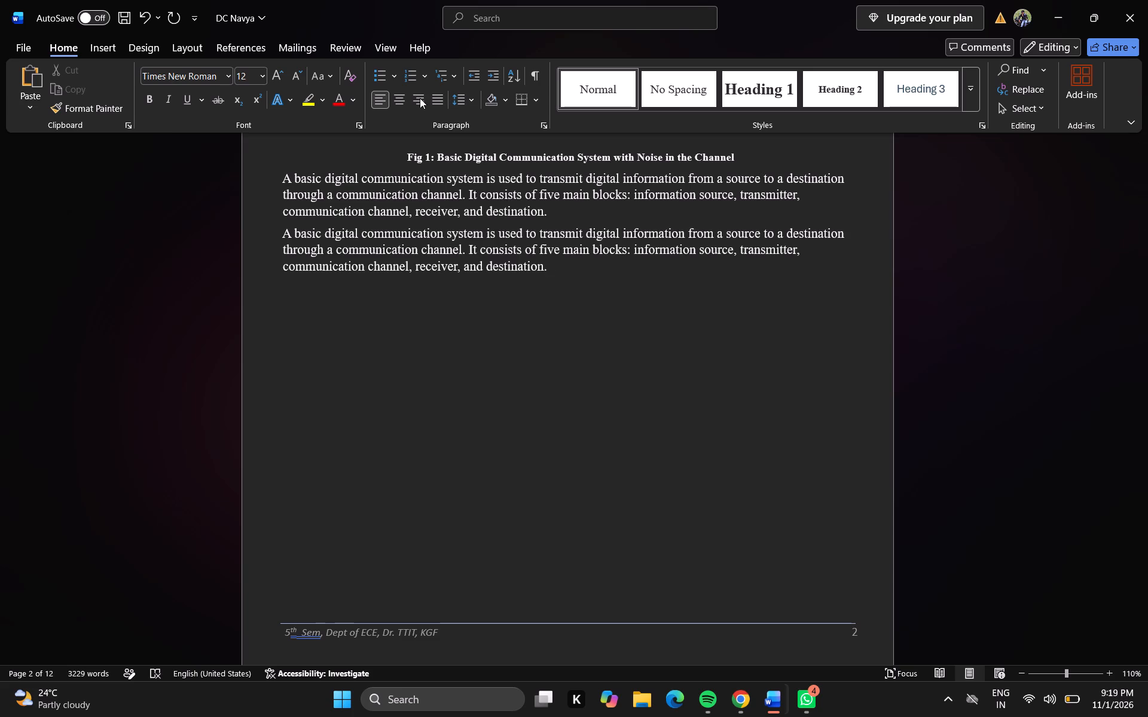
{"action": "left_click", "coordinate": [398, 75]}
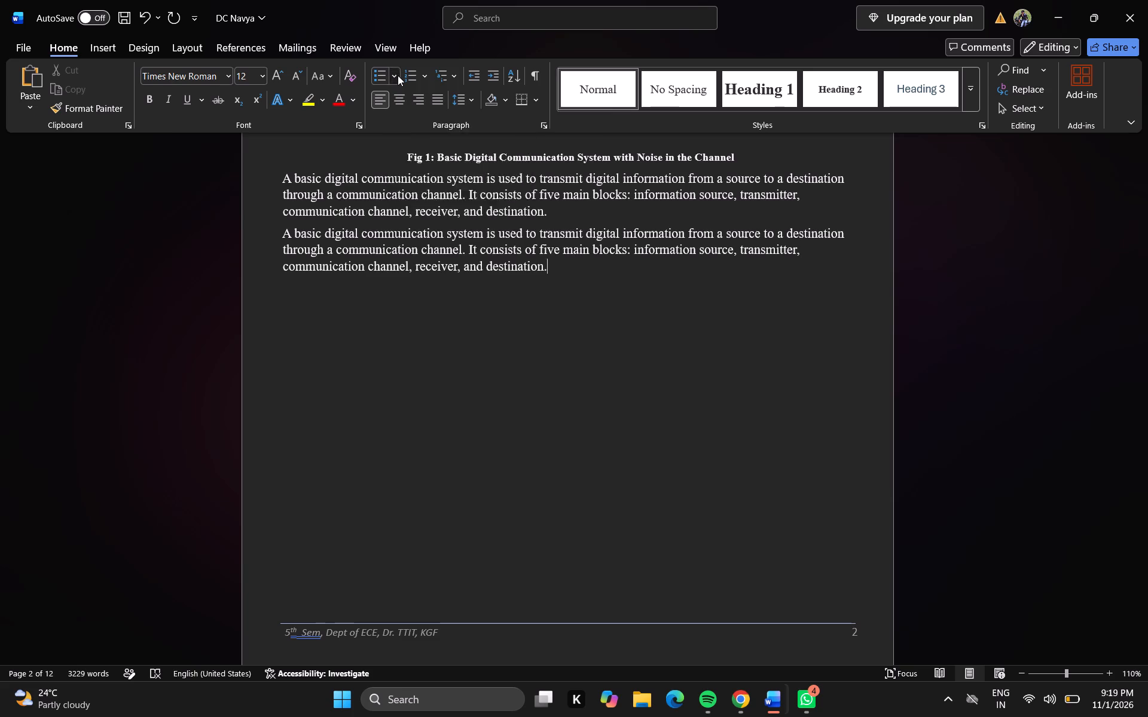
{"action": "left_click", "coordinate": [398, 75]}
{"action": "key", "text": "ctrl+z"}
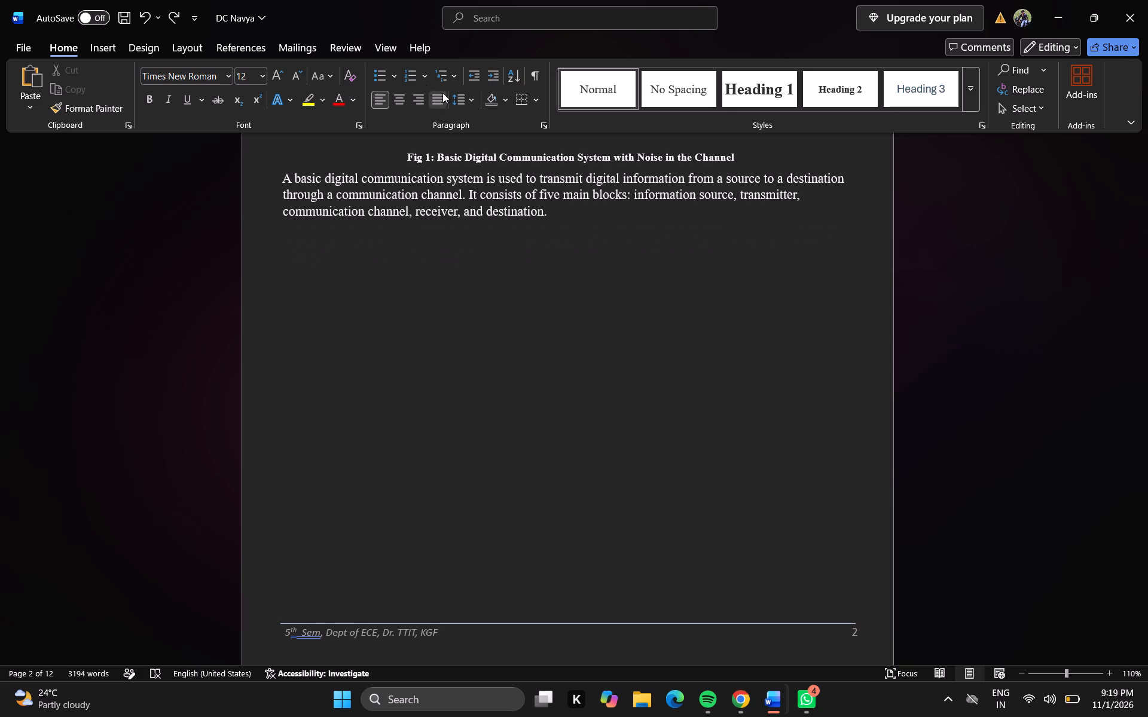
Indent the first line of the pasted paragraph under the Fig 1 caption by six spaces.
{"action": "left_click", "coordinate": [281, 177]}
{"action": "key", "text": "space"}
{"action": "key", "text": "space"}
{"action": "key", "text": "space"}
{"action": "key", "text": "space"}
{"action": "key", "text": "space"}
{"action": "key", "text": "space"}
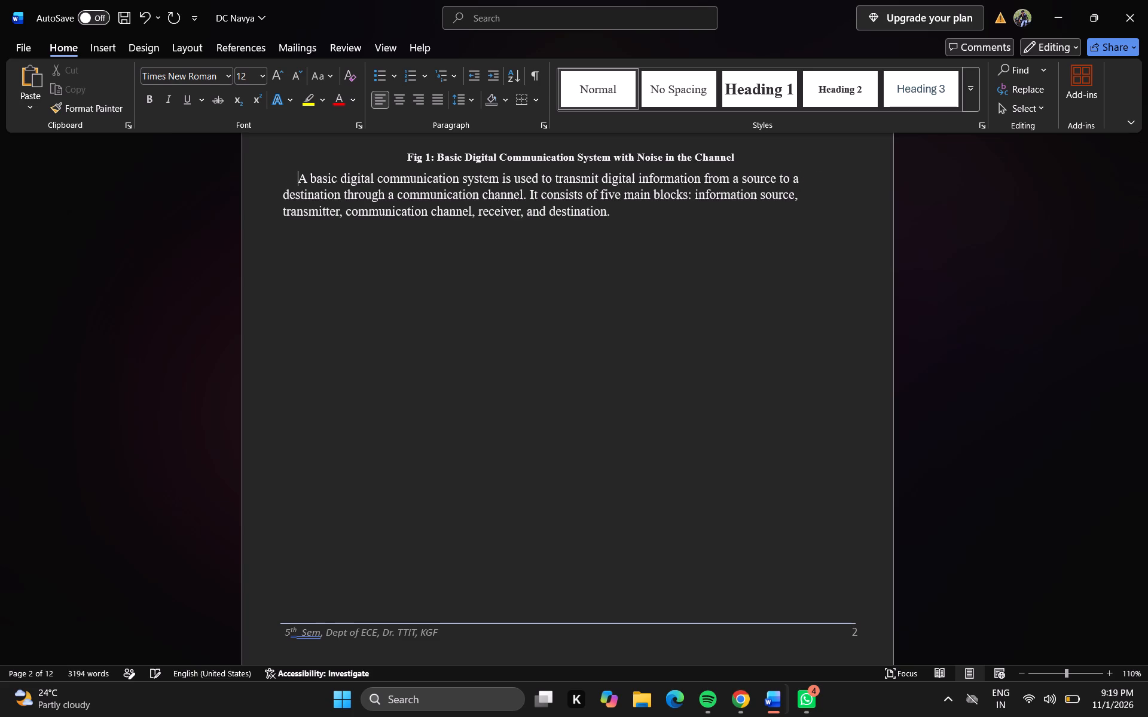
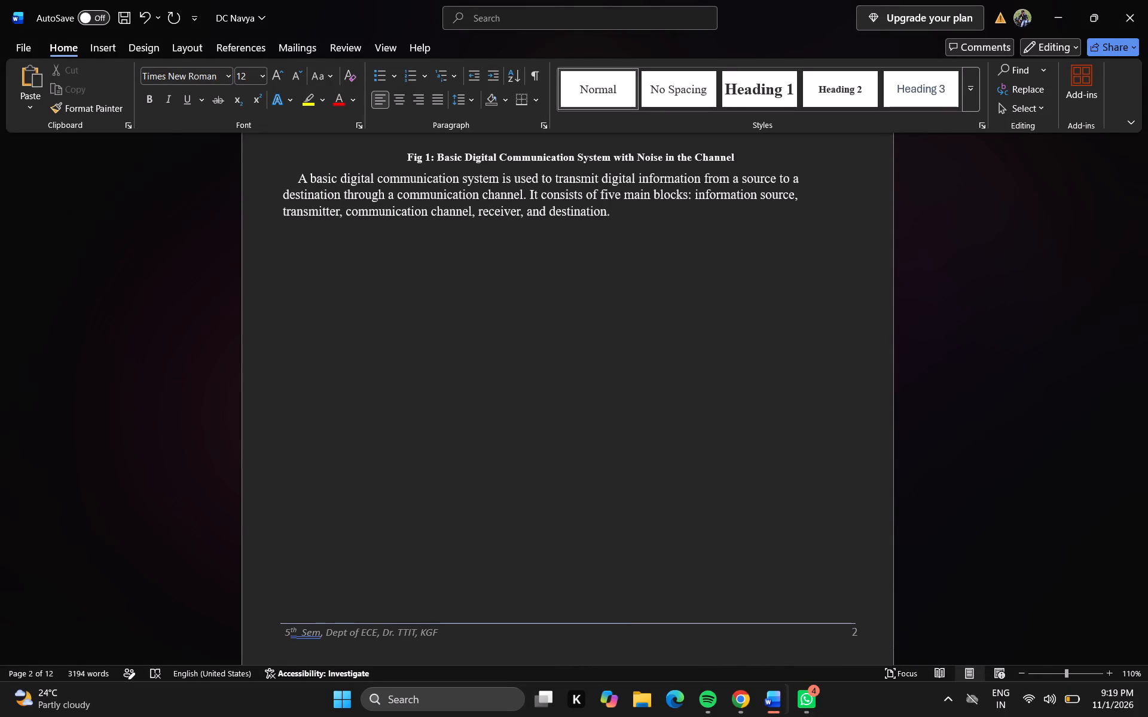
Paste the copied paragraph beginning "The information source generates data" below the first paragraph under Fig 1, and return to its start.
{"action": "key", "text": "ctrl+v"}
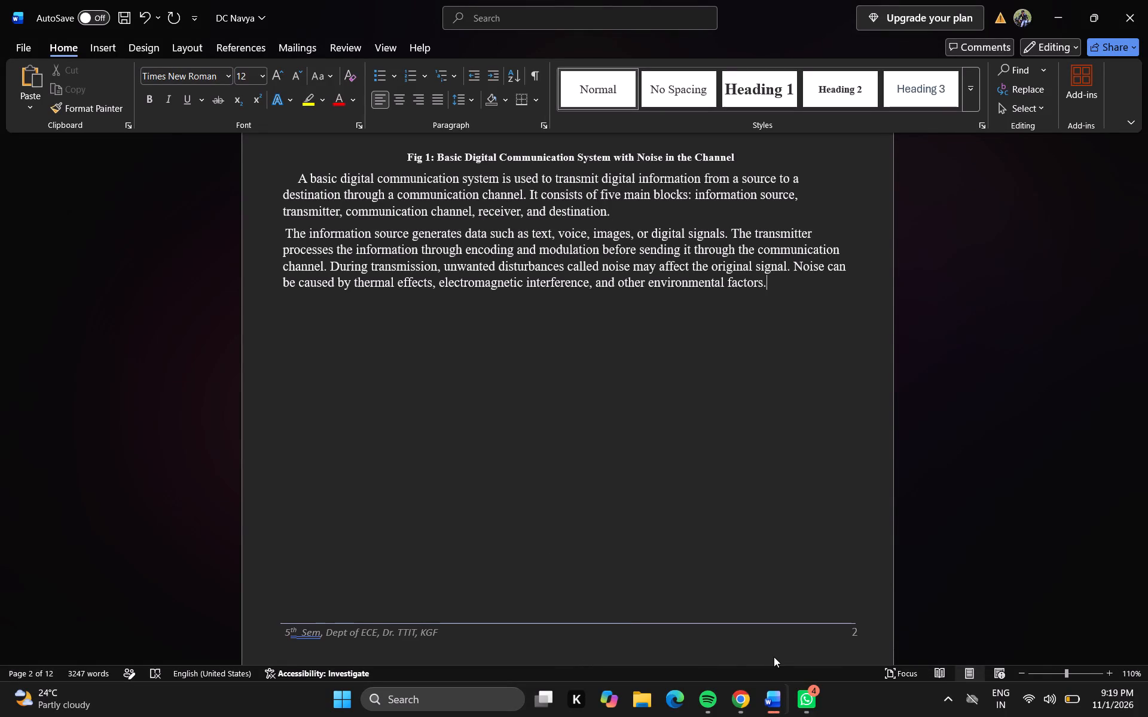
{"action": "key", "text": "Left"}
{"action": "key", "text": "Right"}
{"action": "key", "text": "Right"}
{"action": "key", "text": "Up"}
{"action": "key", "text": "Up"}
{"action": "key", "text": "Up"}
{"action": "key", "text": "Up"}
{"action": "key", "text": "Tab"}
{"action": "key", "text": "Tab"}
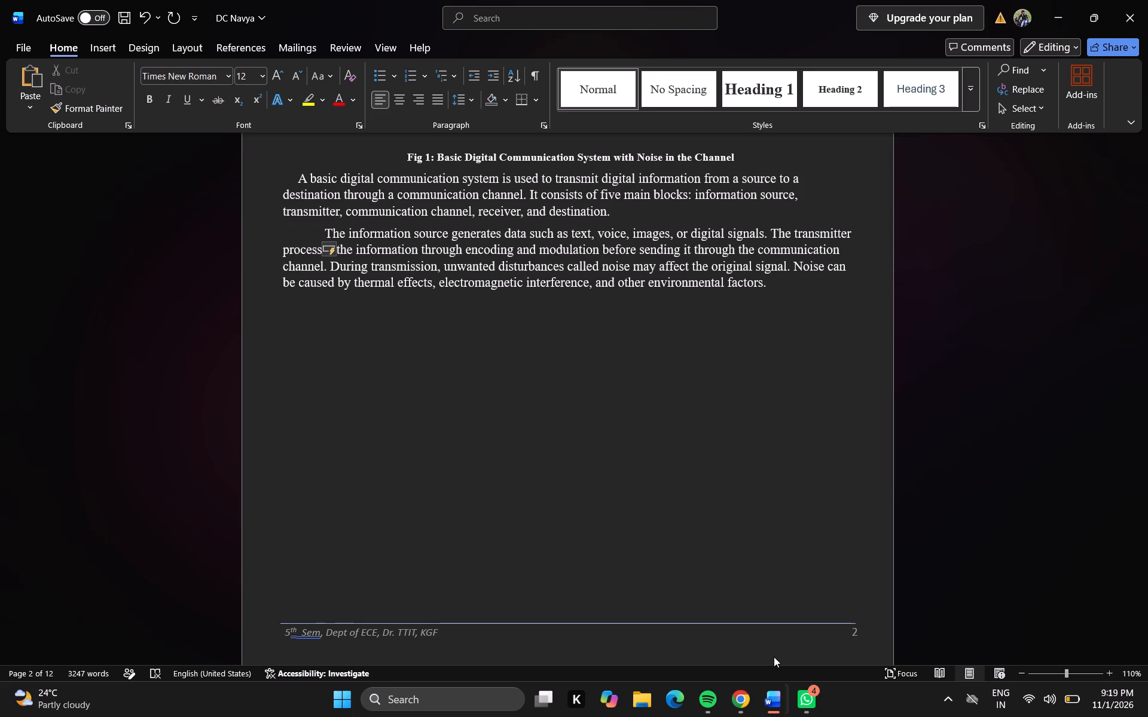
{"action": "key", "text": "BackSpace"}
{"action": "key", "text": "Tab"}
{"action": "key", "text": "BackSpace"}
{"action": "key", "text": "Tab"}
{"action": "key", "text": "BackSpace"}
Indent the first line of the paragraph beginning "The information source generates data" by five spaces.
{"action": "key", "text": "space"}
{"action": "key", "text": "space"}
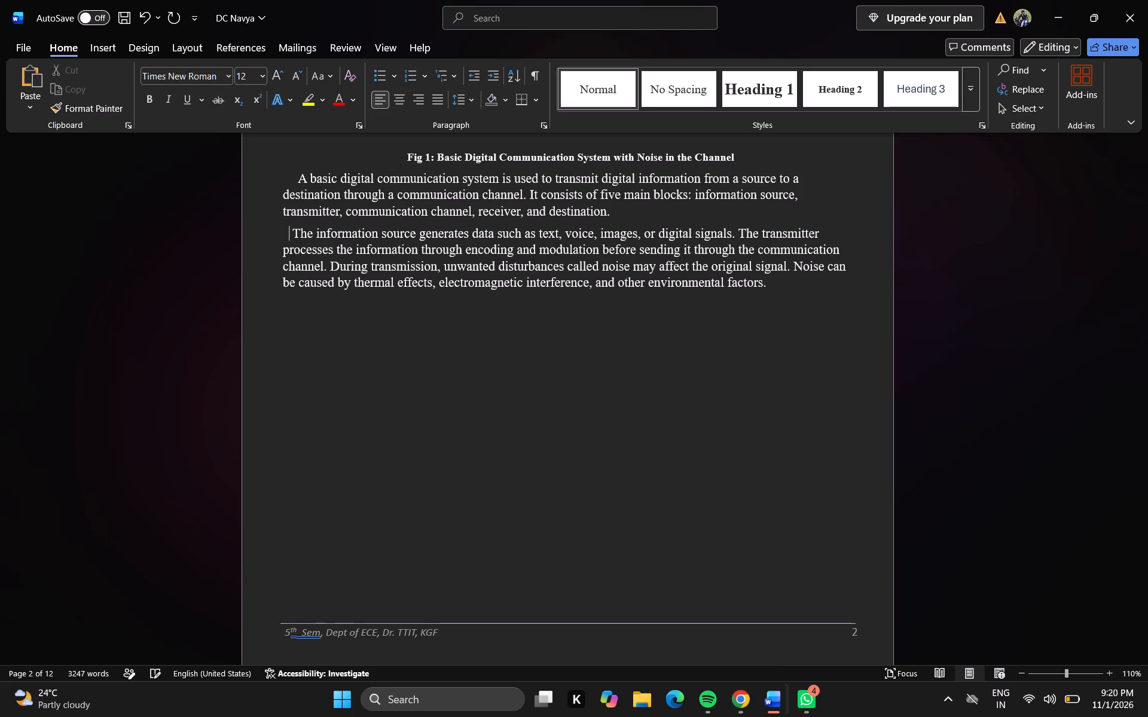
{"action": "key", "text": "space"}
{"action": "key", "text": "space"}
{"action": "key", "text": "space"}
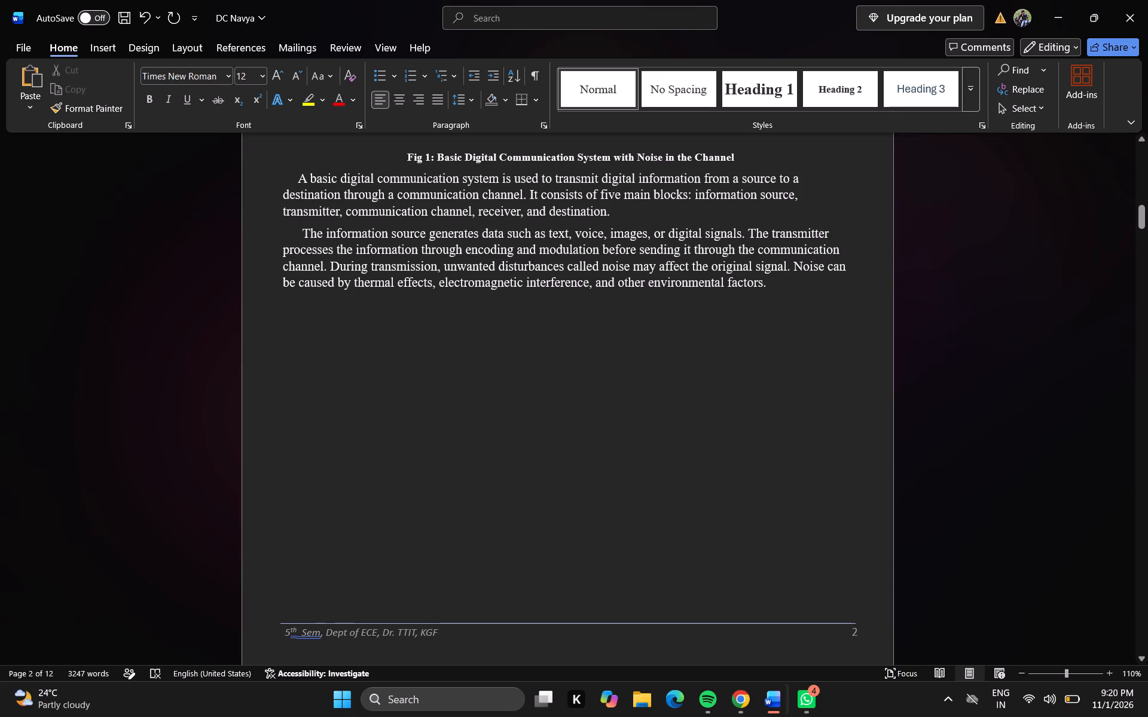
Widen the first-line indent of the paragraph beginning "A basic digital communication system" by replacing three of its leading spaces with six.
{"action": "left_click", "coordinate": [295, 173]}
{"action": "key", "text": "BackSpace"}
{"action": "key", "text": "BackSpace"}
{"action": "key", "text": "BackSpace"}
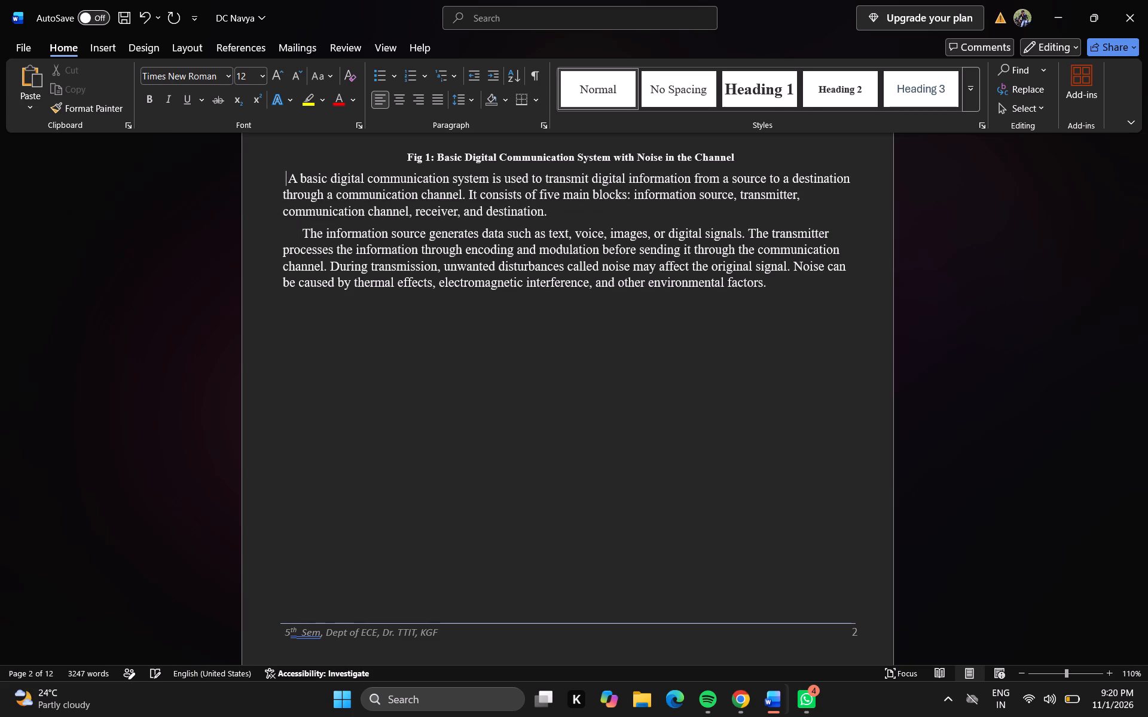
{"action": "key", "text": "space"}
{"action": "key", "text": "space"}
{"action": "key", "text": "space"}
{"action": "key", "text": "space"}
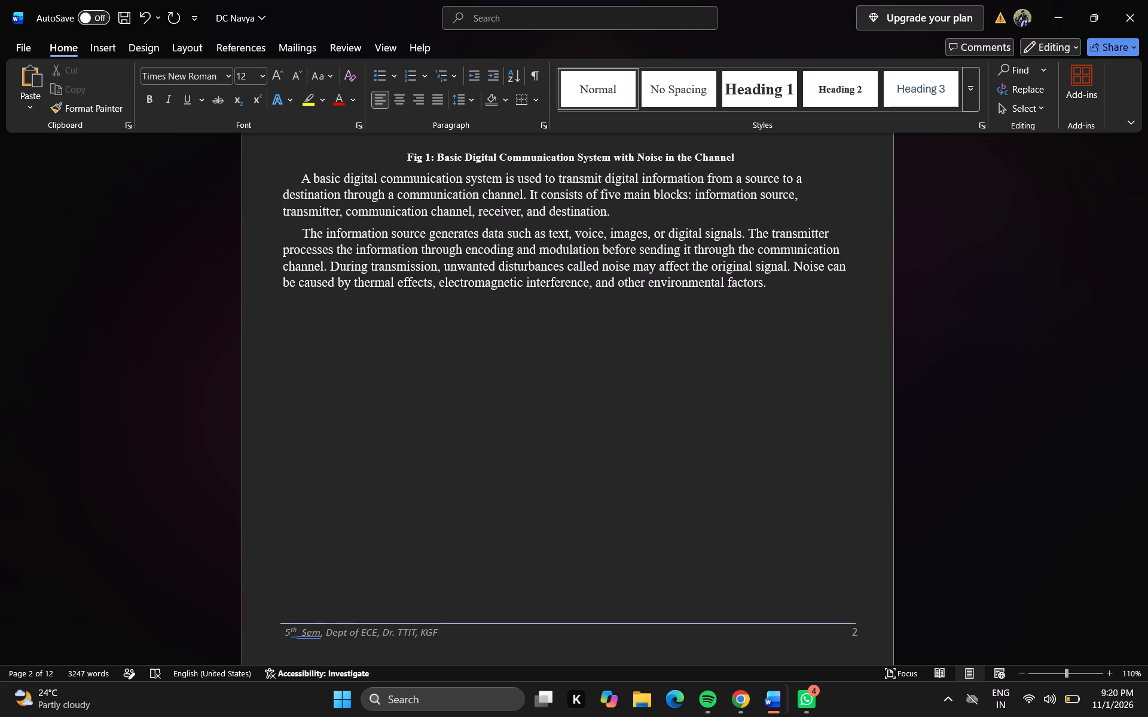
{"action": "key", "text": "space"}
{"action": "key", "text": "space"}
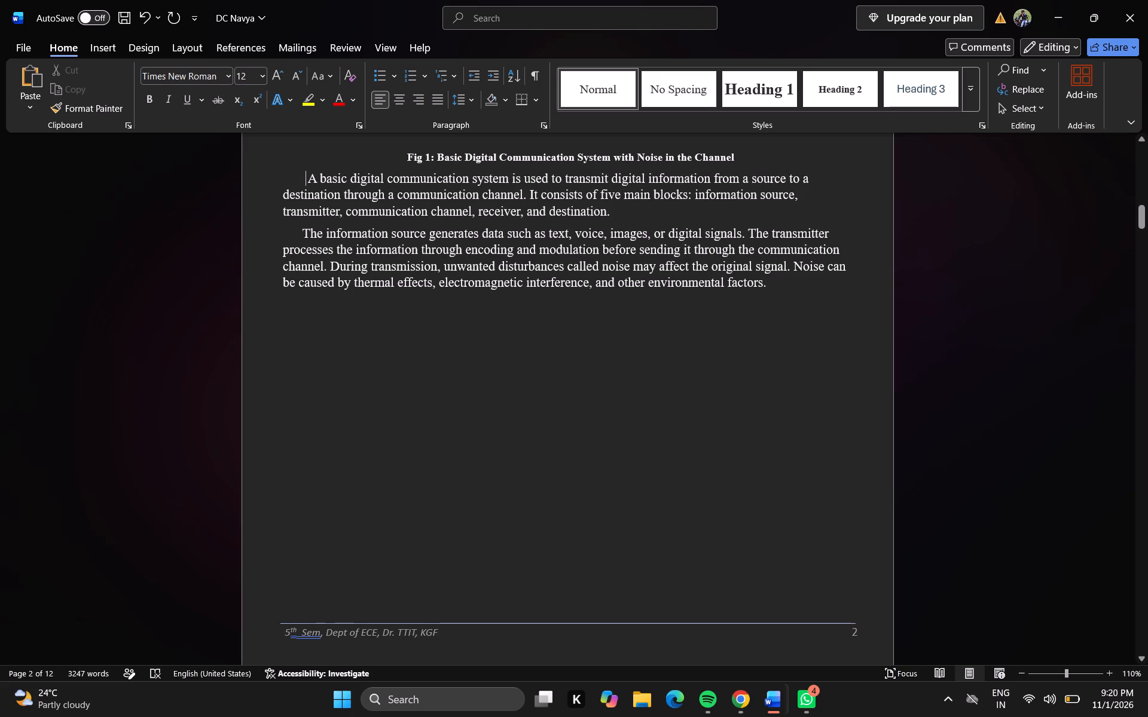
Add one more leading space to the paragraph beginning "The information source" and place the cursor at that paragraph's end.
{"action": "left_click", "coordinate": [298, 235]}
{"action": "key", "text": "space"}
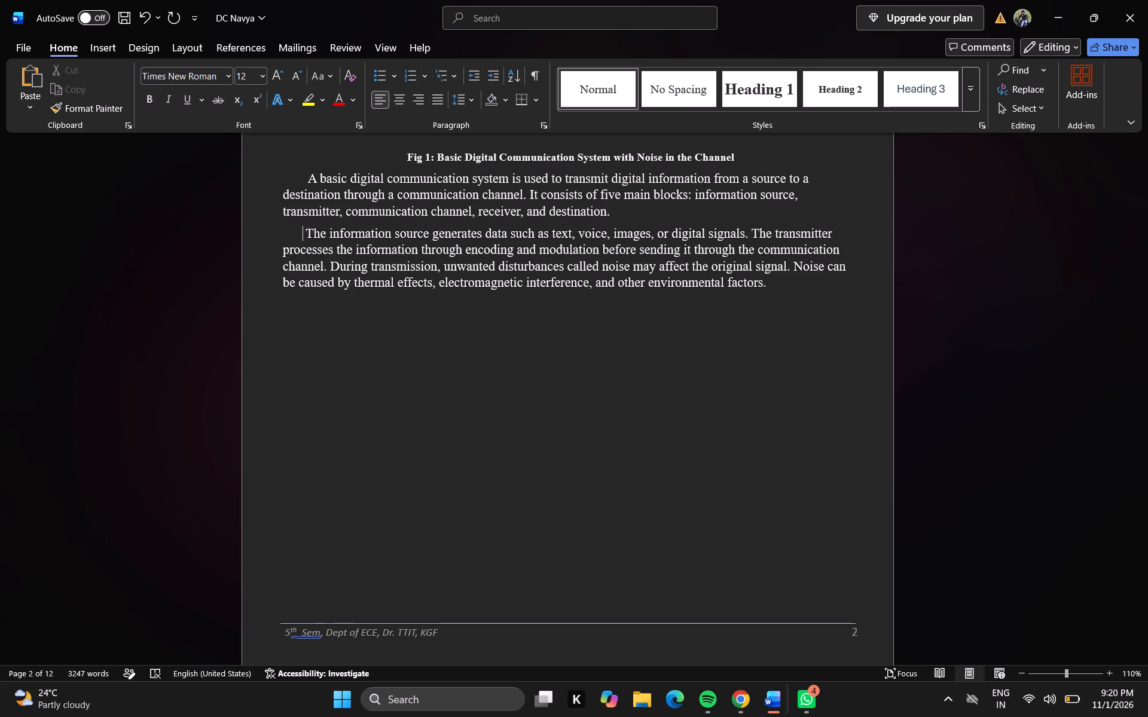
{"action": "left_click", "coordinate": [775, 287]}
Set the line spacing of the two body paragraphs under the Fig 1 caption to 1.5.
{"action": "left_click_drag", "start_coordinate": [286, 160], "coordinate": [532, 295]}
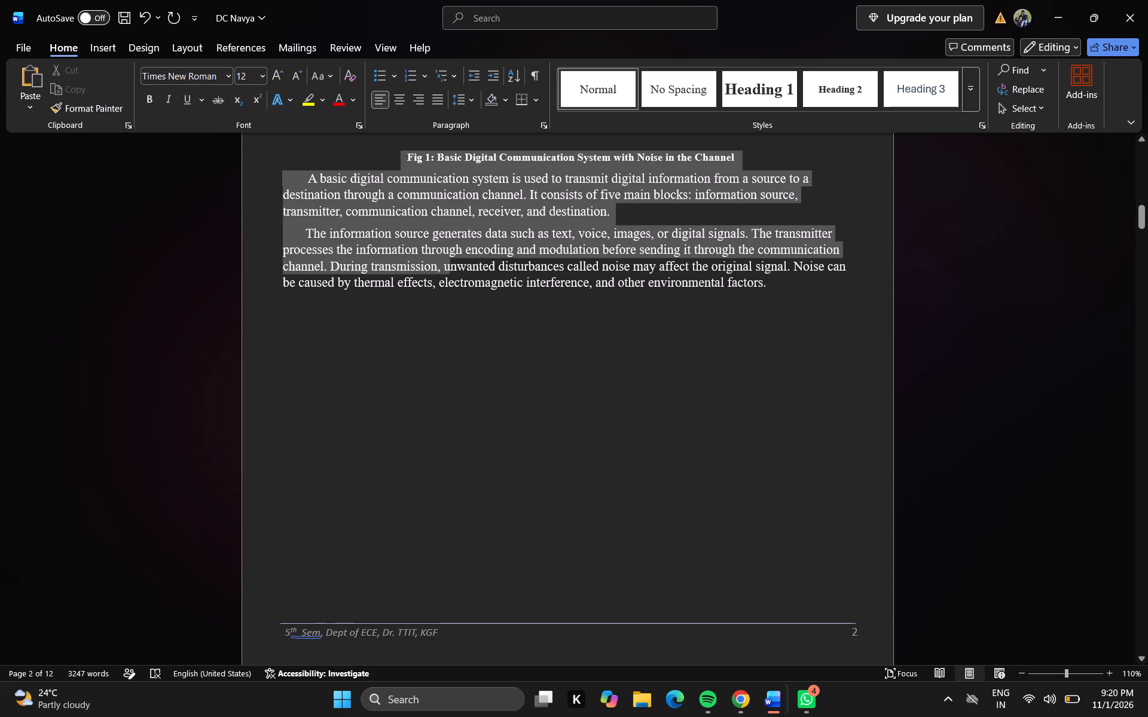
{"action": "left_click_drag", "start_coordinate": [532, 295], "coordinate": [762, 283]}
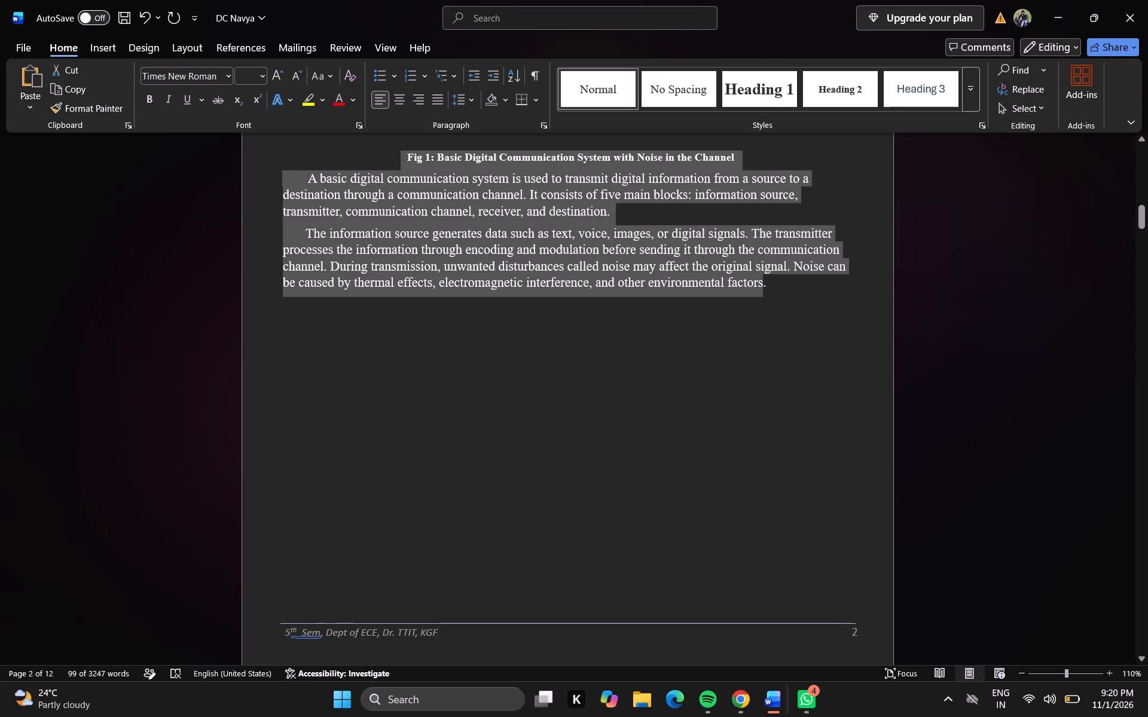
{"action": "left_click", "coordinate": [347, 320]}
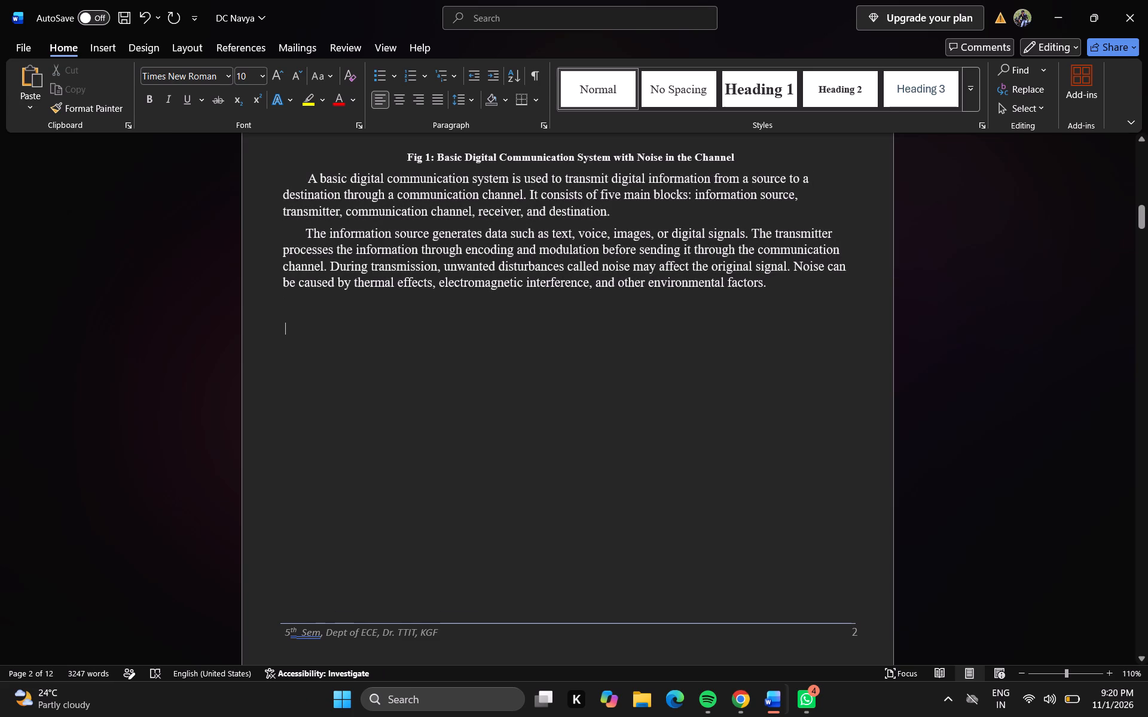
{"action": "left_click_drag", "start_coordinate": [298, 176], "coordinate": [739, 283]}
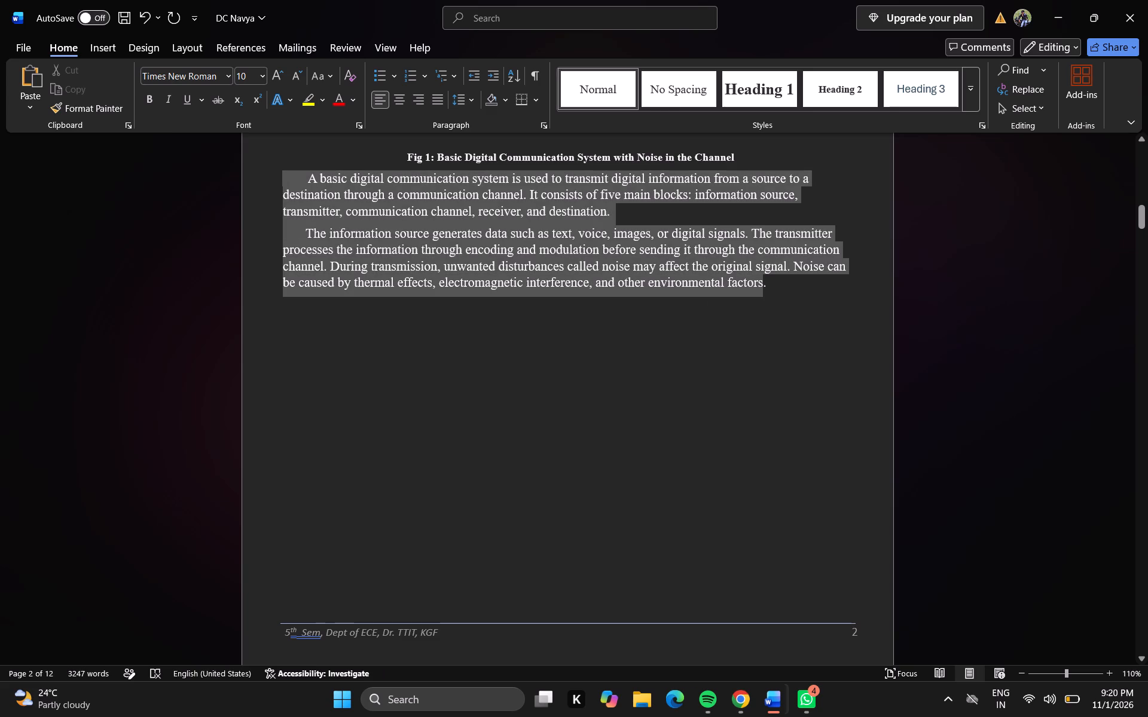
{"action": "left_click_drag", "start_coordinate": [739, 283], "coordinate": [767, 283]}
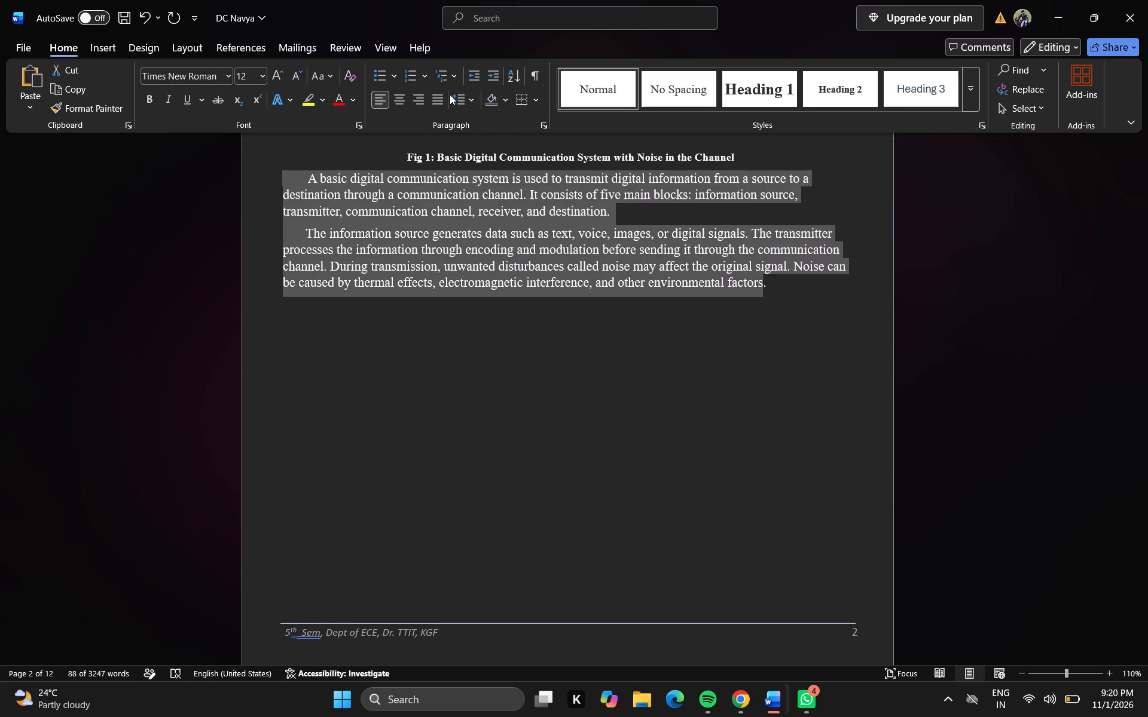
{"action": "left_click", "coordinate": [462, 99]}
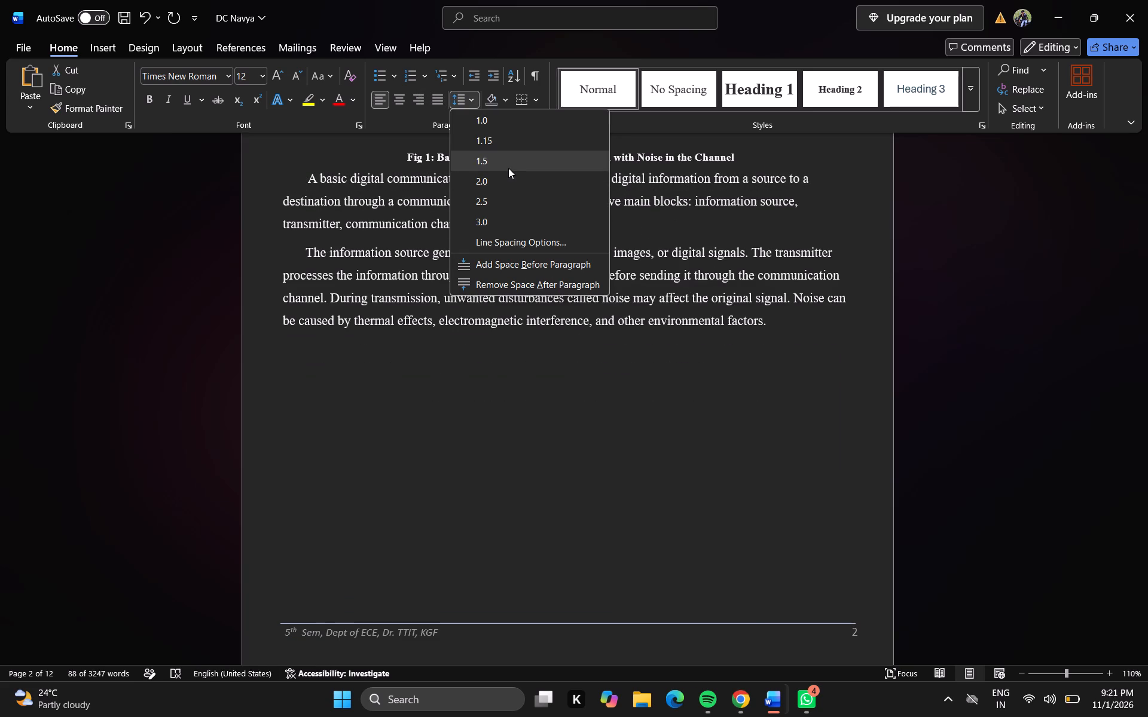
{"action": "left_click", "coordinate": [508, 168]}
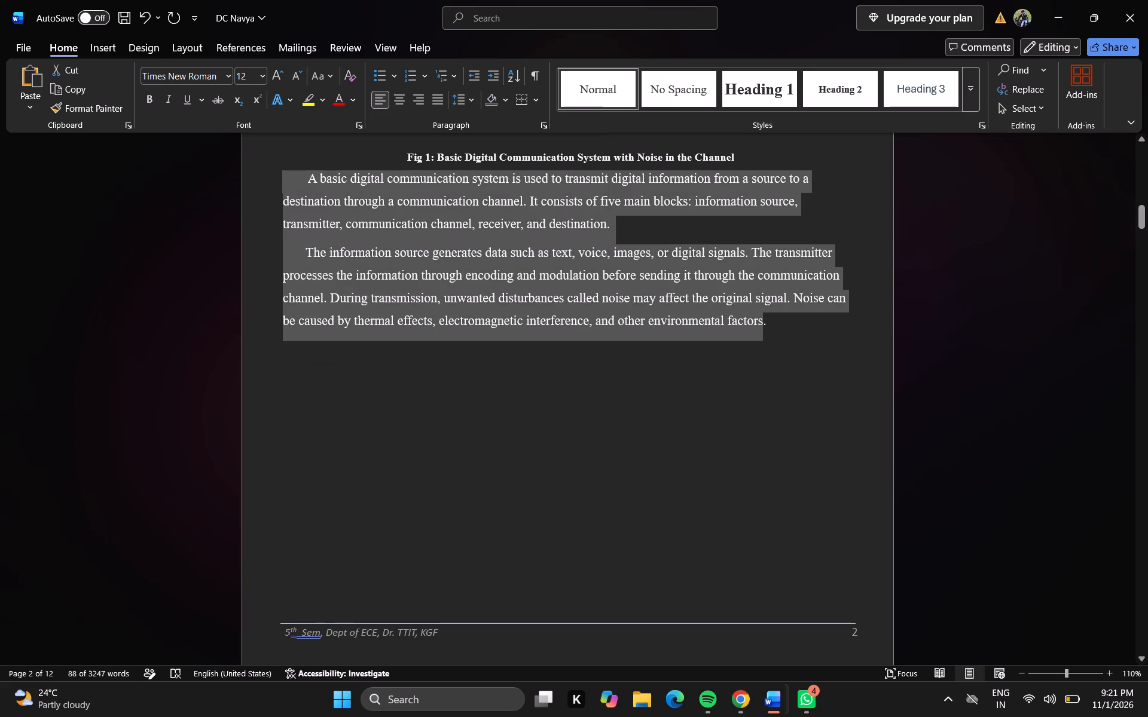
Start a new paragraph after "other environmental factors." and paste the copied "The information source generates data" text there.
{"action": "left_click_drag", "start_coordinate": [723, 379], "coordinate": [785, 338]}
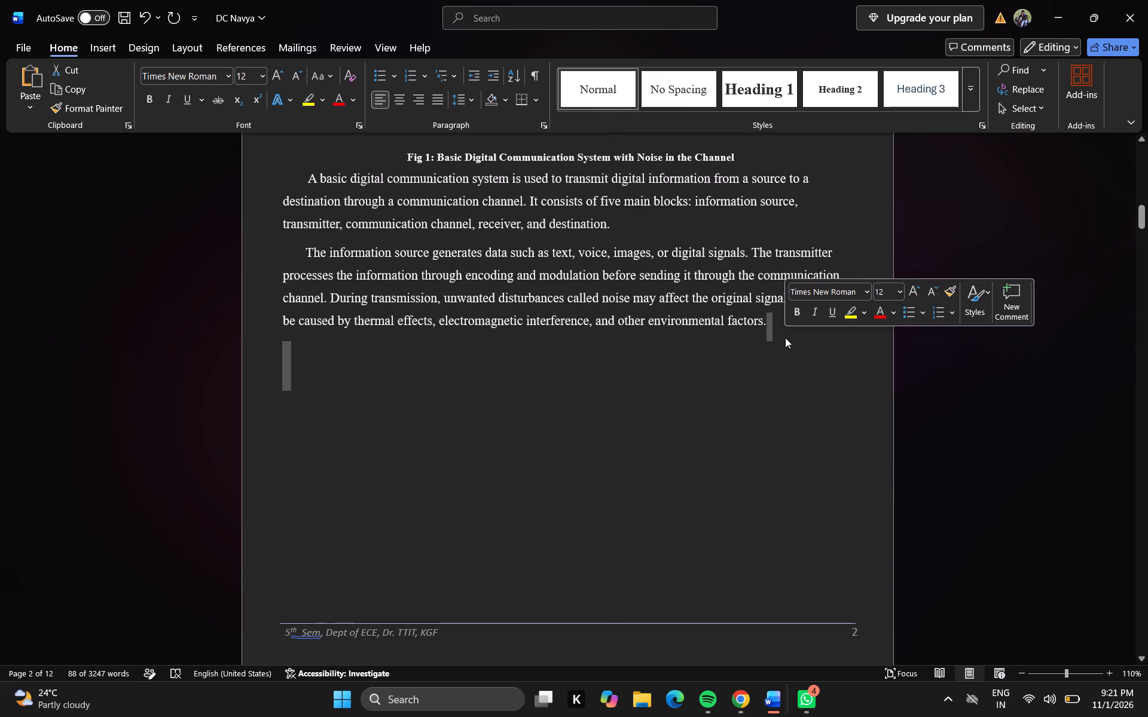
{"action": "left_click", "coordinate": [785, 338]}
{"action": "key", "text": "Return"}
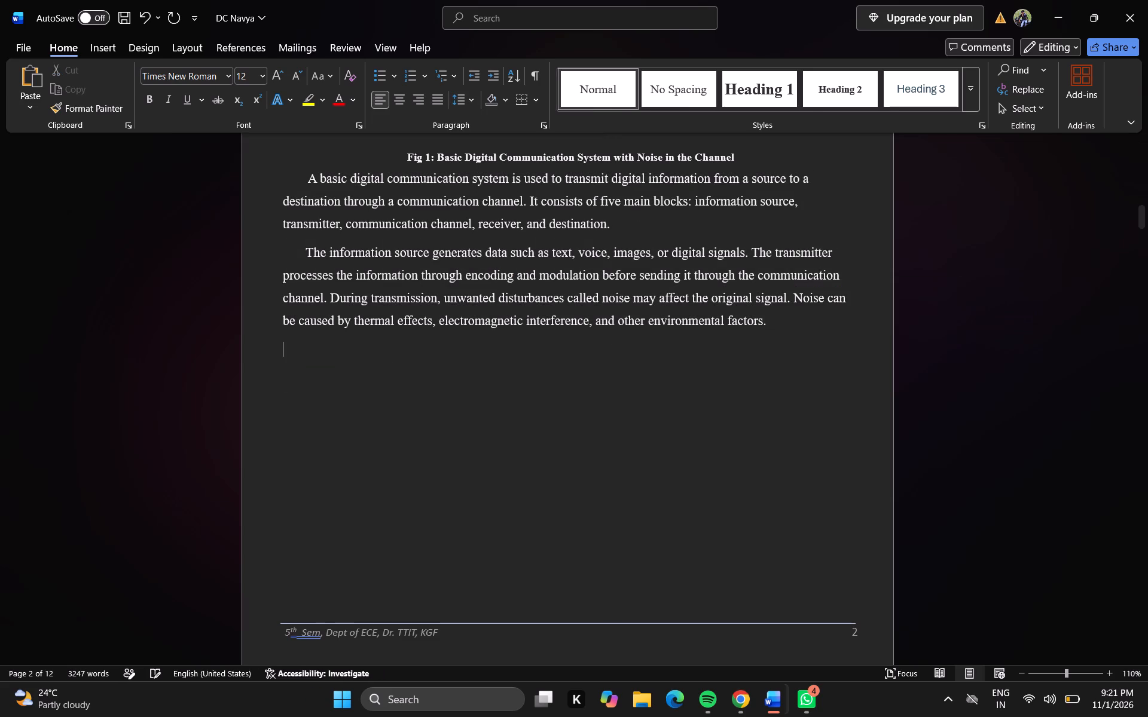
{"action": "key", "text": "ctrl+v"}
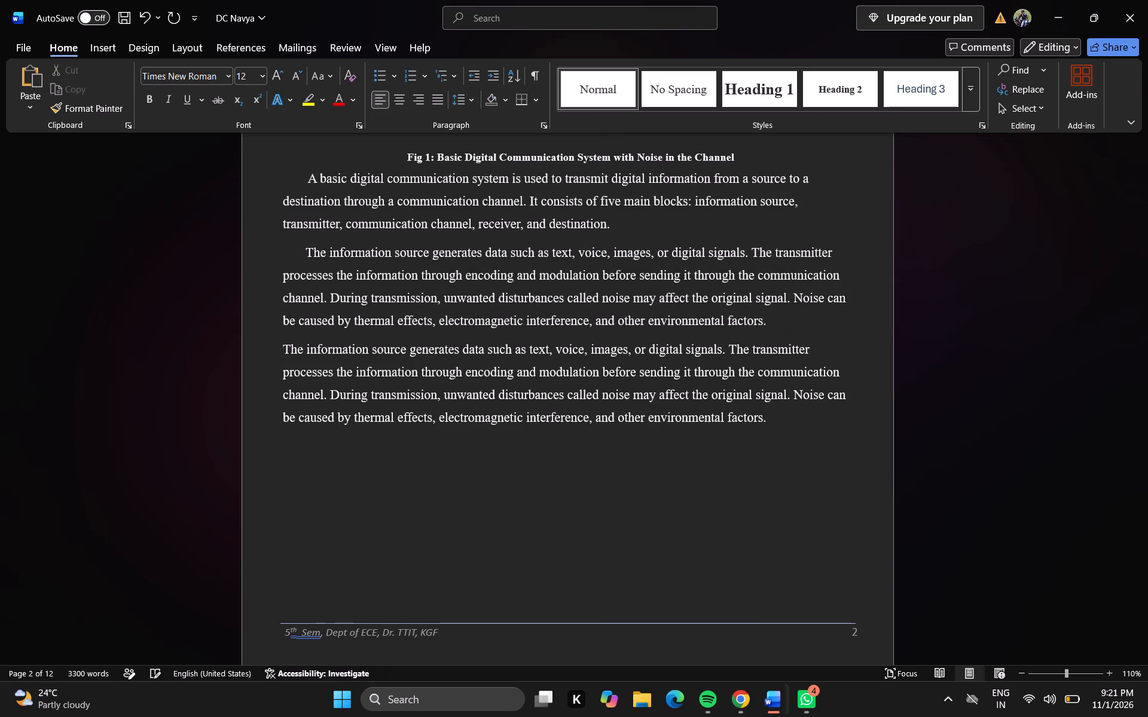
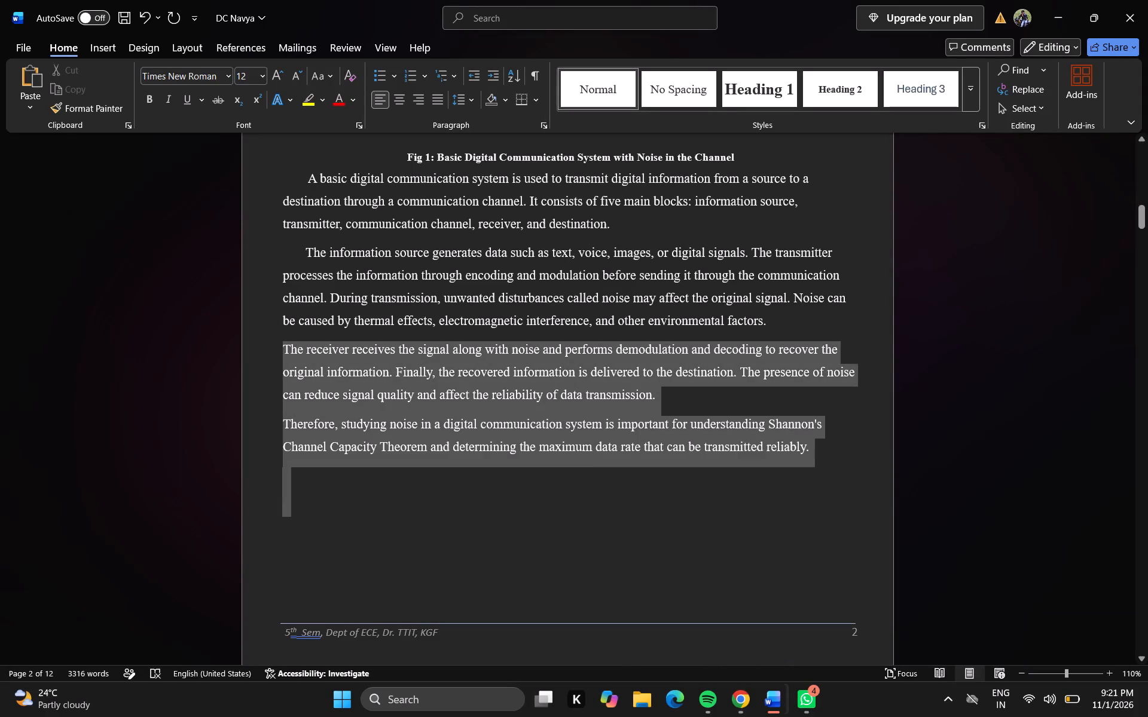
Select the paragraphs beginning "The receiver receives the signal" and "Therefore, studying noise" and open their line spacing choices.
{"action": "left_click_drag", "start_coordinate": [729, 499], "coordinate": [734, 495]}
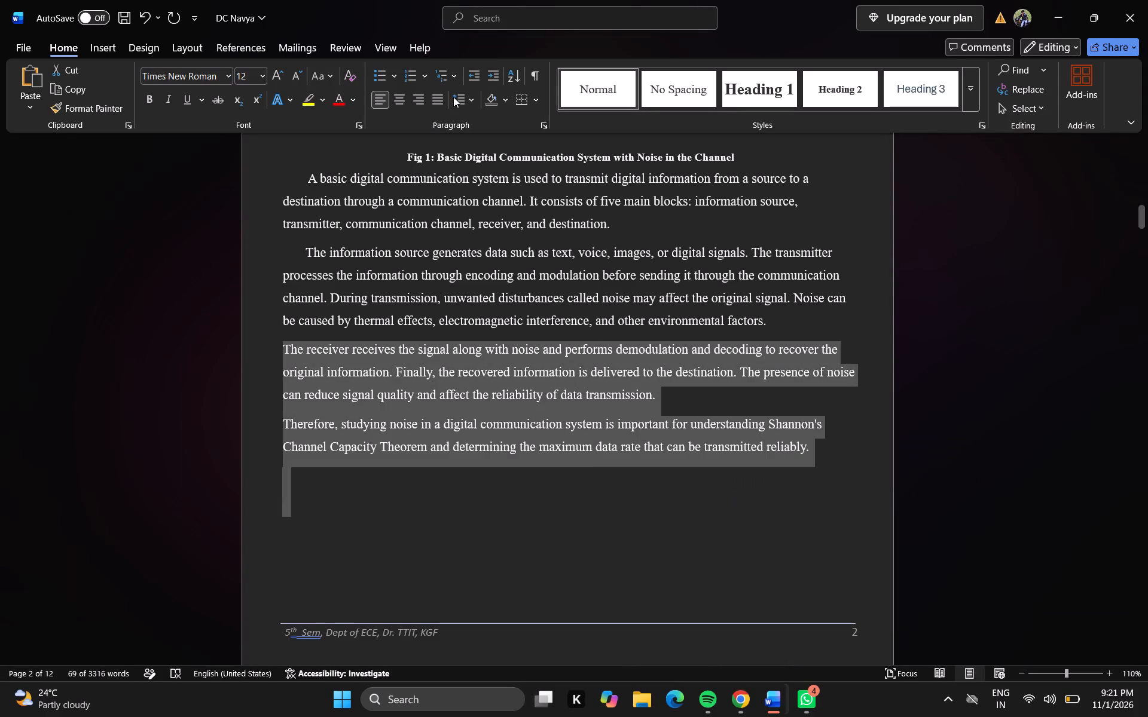
{"action": "left_click", "coordinate": [460, 96]}
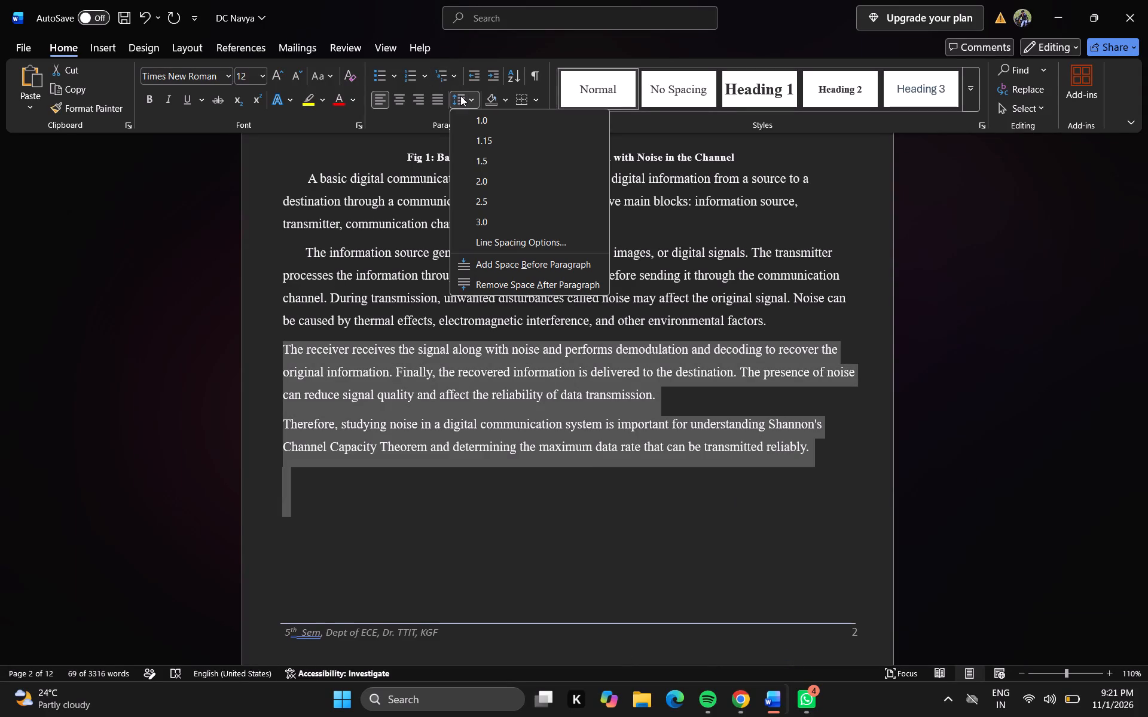
Apply 1.5 line spacing to the last two paragraphs on page 2, and to the Fig 1 caption and the two paragraphs directly below it.
{"action": "left_click", "coordinate": [491, 161]}
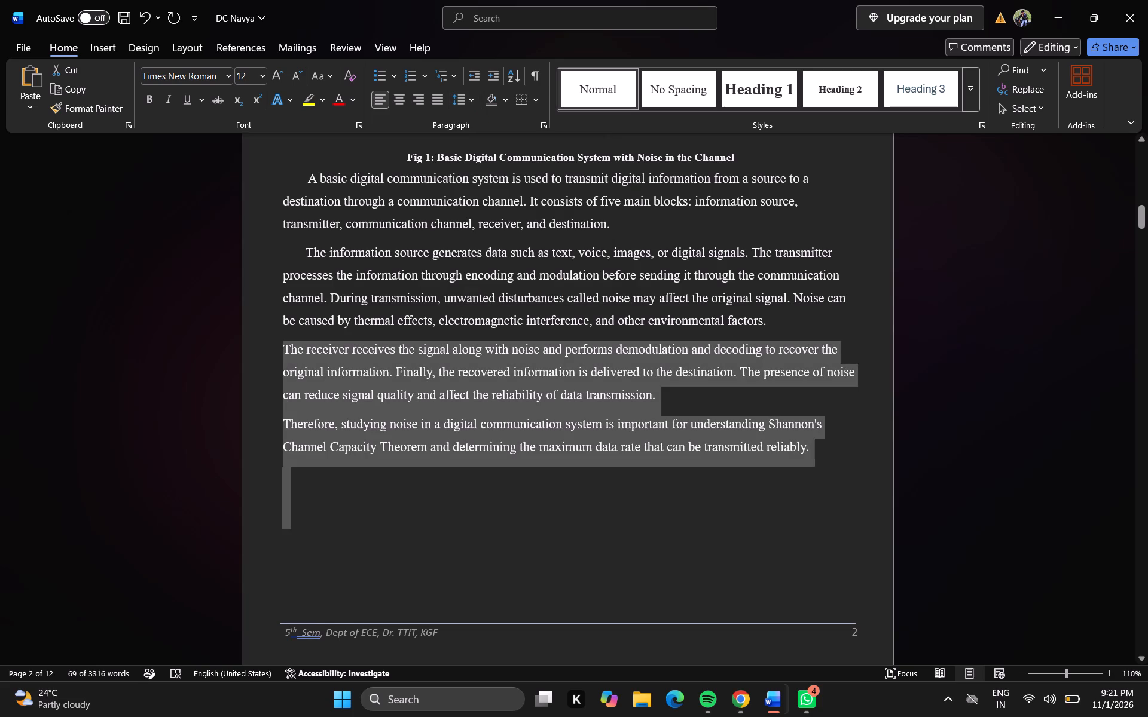
{"action": "left_click_drag", "start_coordinate": [291, 152], "coordinate": [756, 324]}
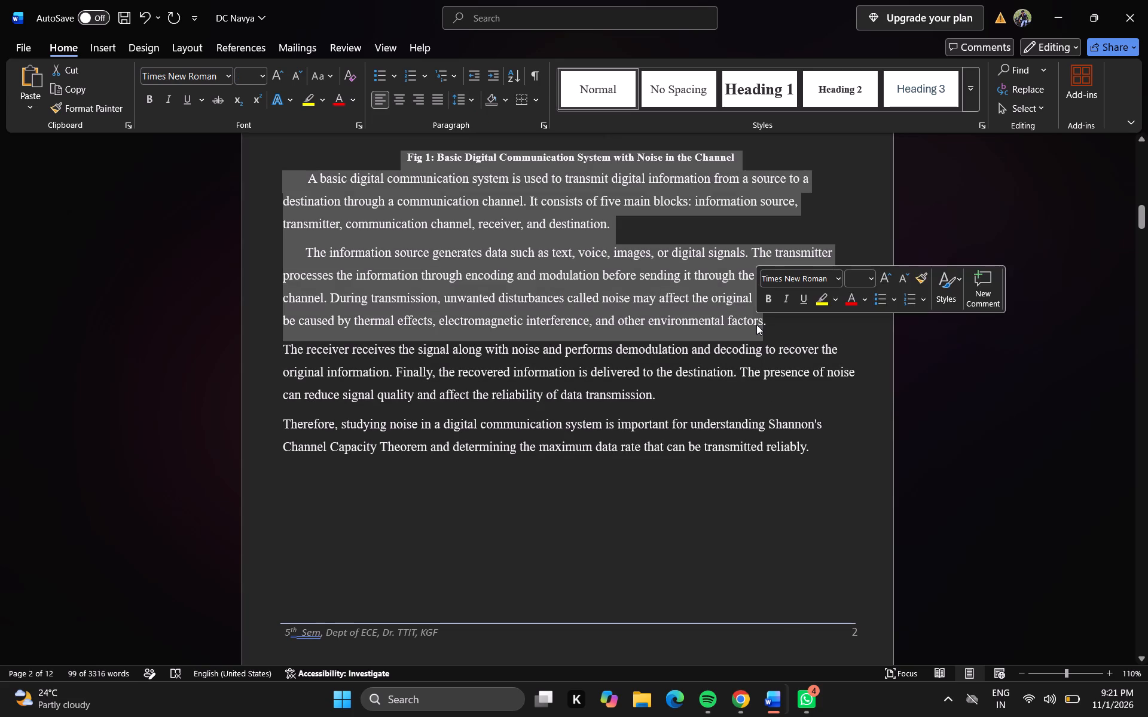
{"action": "left_click", "coordinate": [466, 97]}
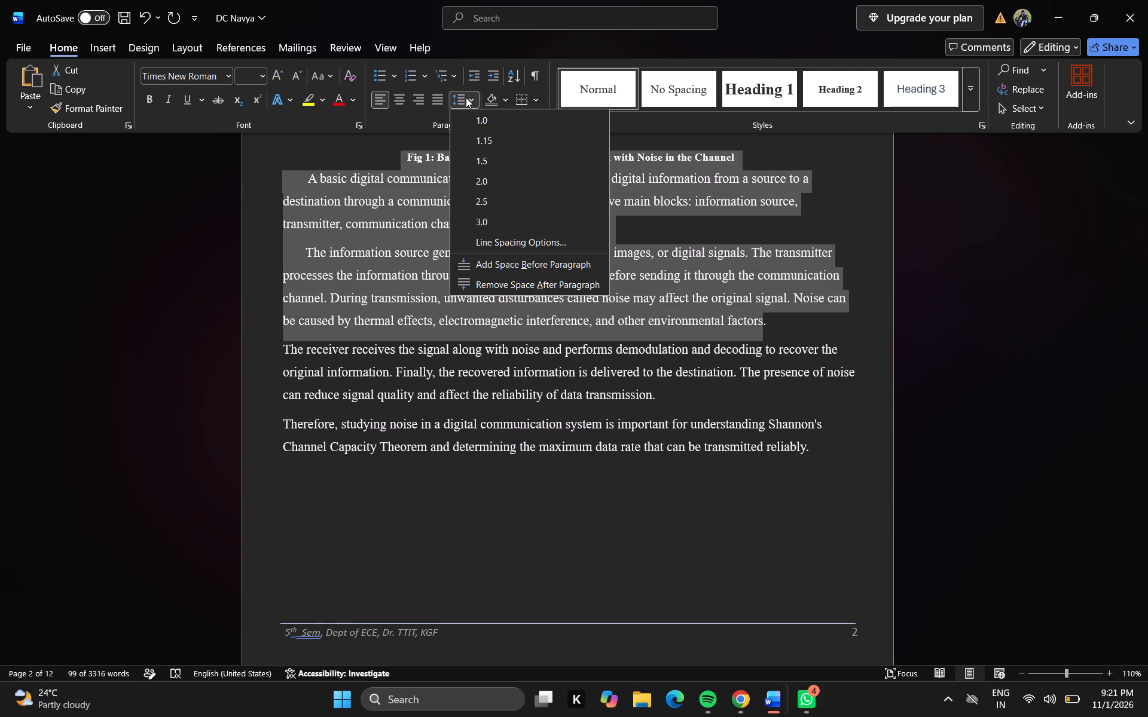
{"action": "left_click", "coordinate": [494, 169]}
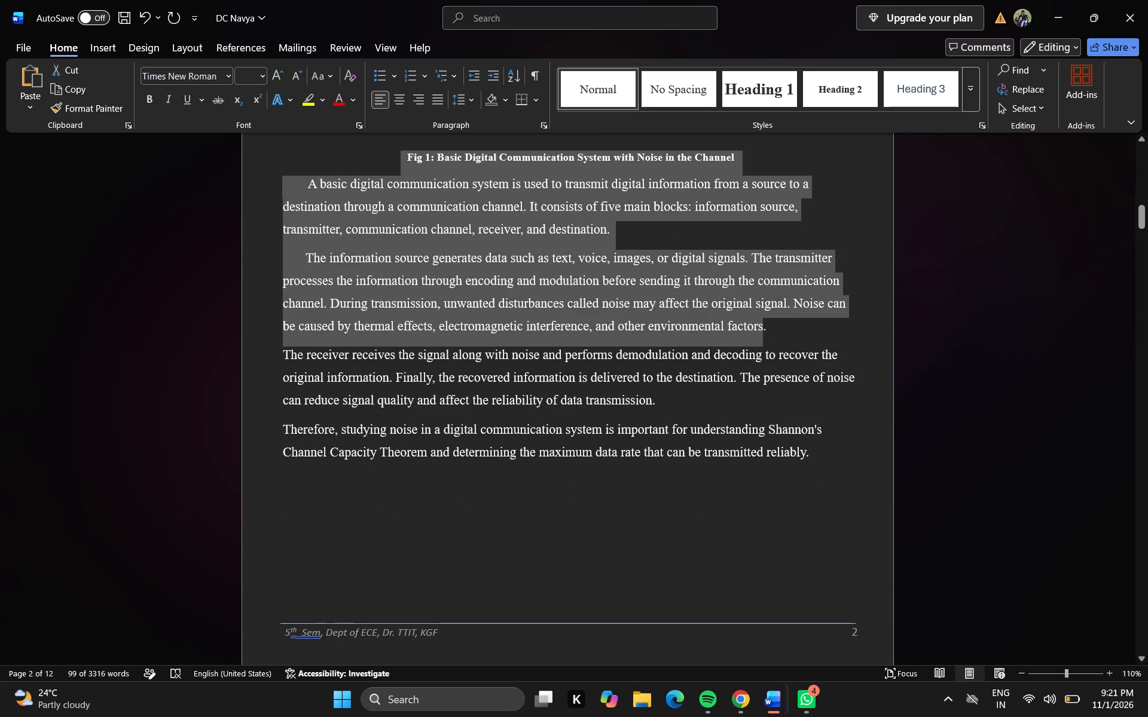
{"action": "left_click", "coordinate": [841, 470]}
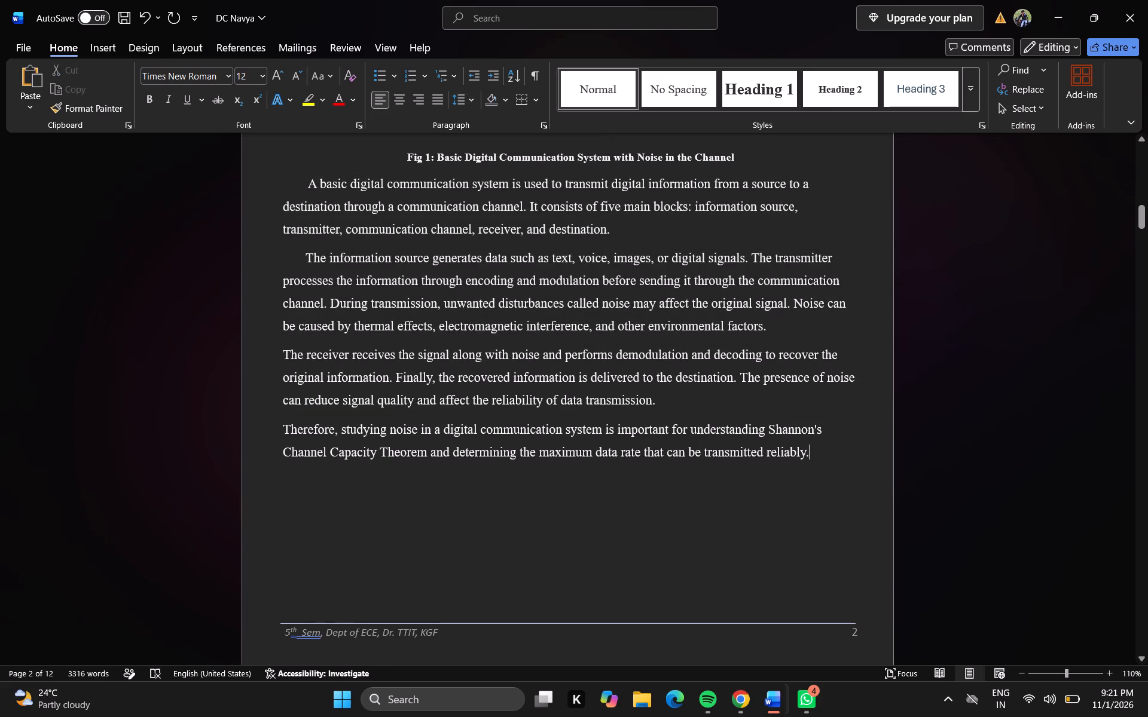
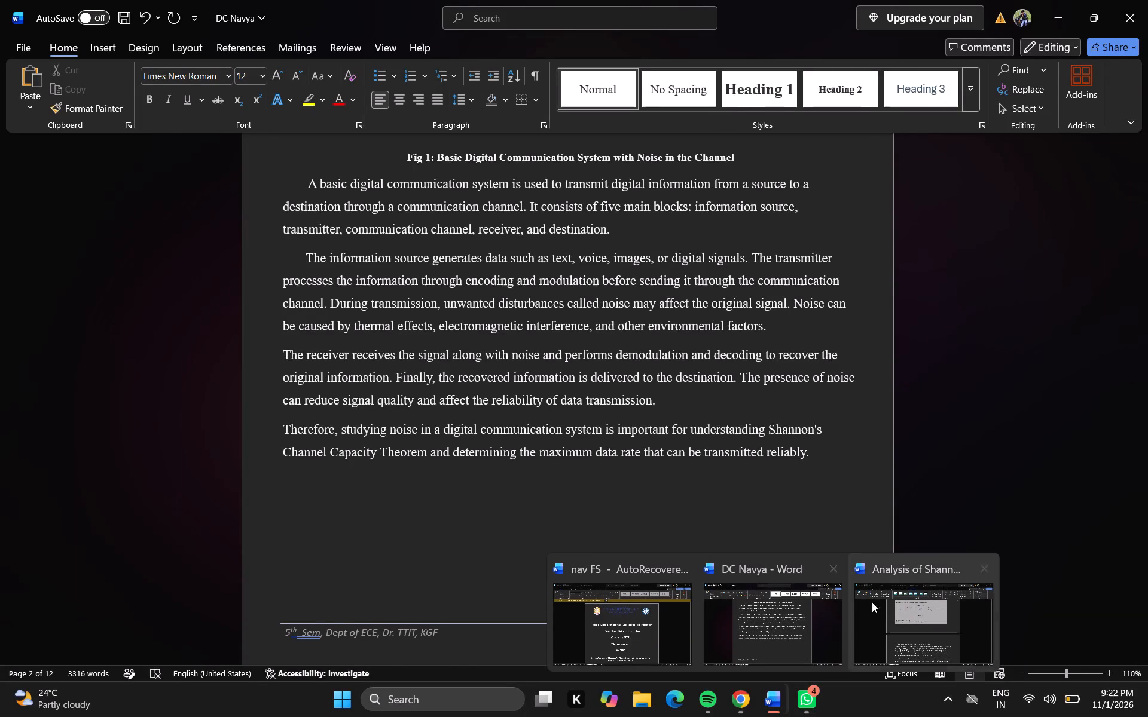
Switch to the Analysis of Shannon's Channel Capacity Theorem document and copy all twelve numbered items under 1.1 OBJECTIVES.
{"action": "left_click", "coordinate": [880, 600]}
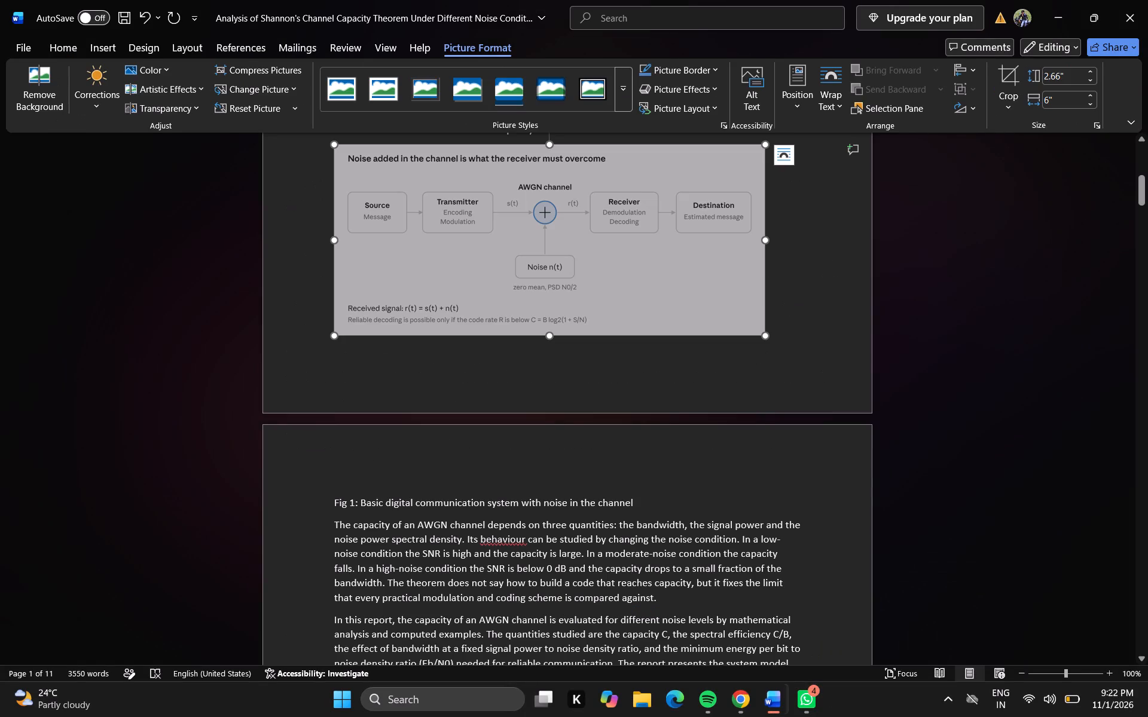
{"action": "left_click", "coordinate": [1141, 615]}
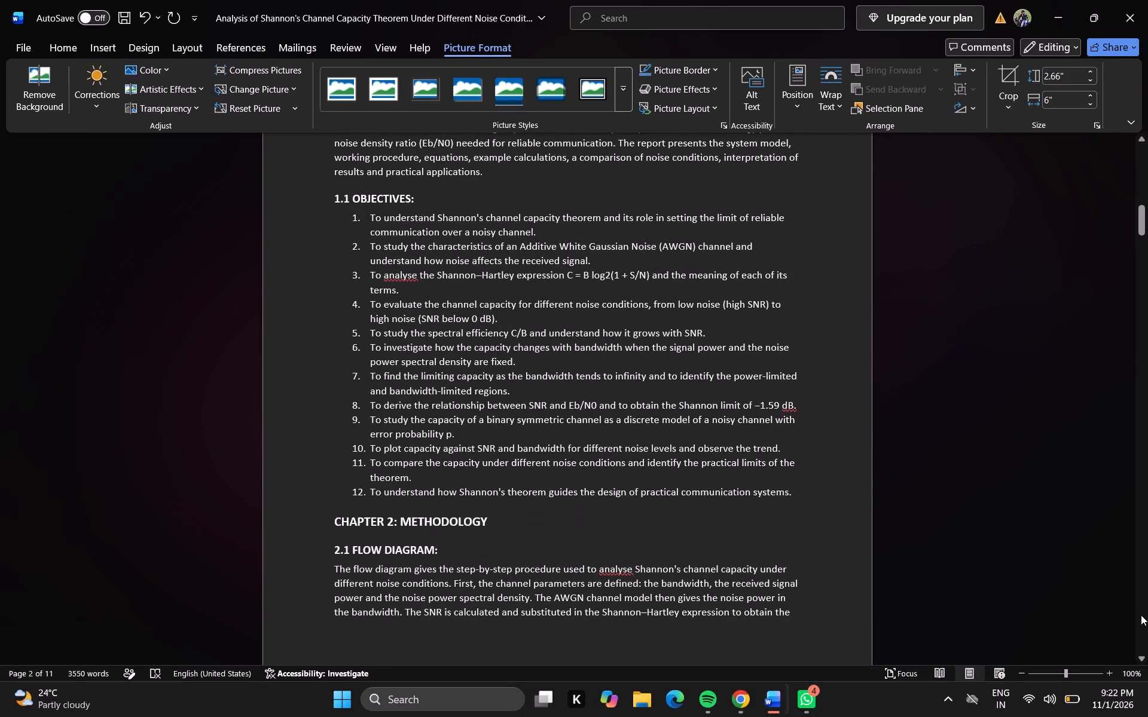
{"action": "left_click_drag", "start_coordinate": [350, 210], "coordinate": [757, 489]}
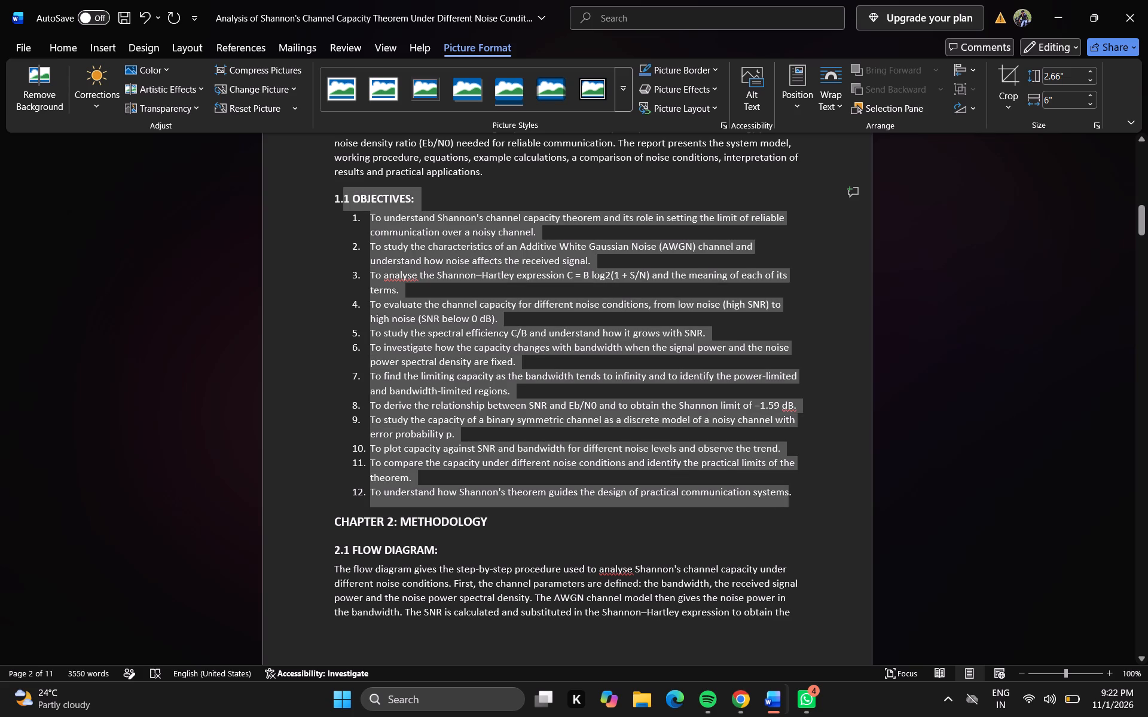
{"action": "left_click_drag", "start_coordinate": [757, 489], "coordinate": [771, 493]}
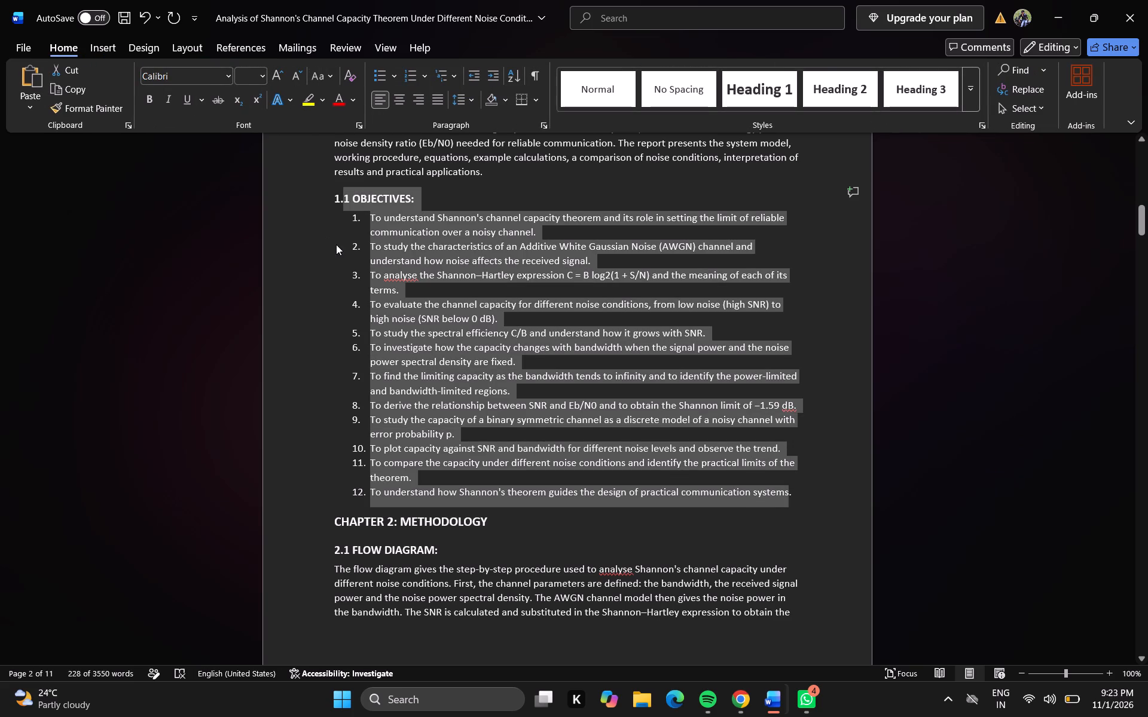
{"action": "left_click", "coordinate": [337, 246]}
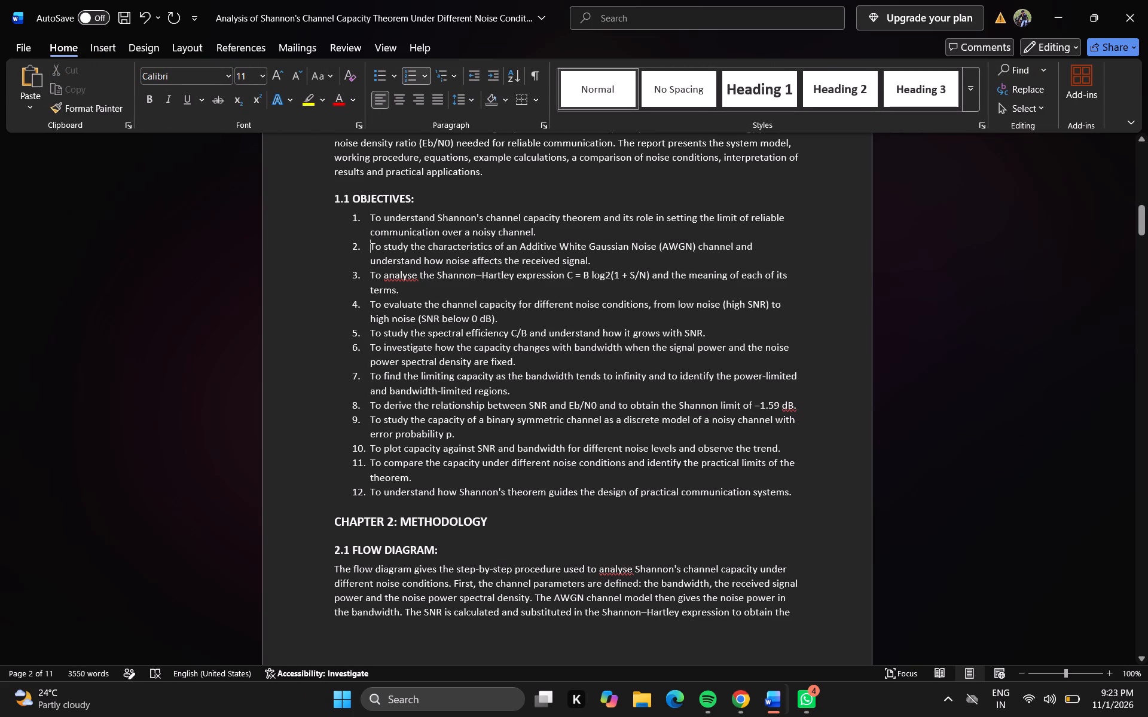
{"action": "left_click_drag", "start_coordinate": [347, 217], "coordinate": [853, 497]}
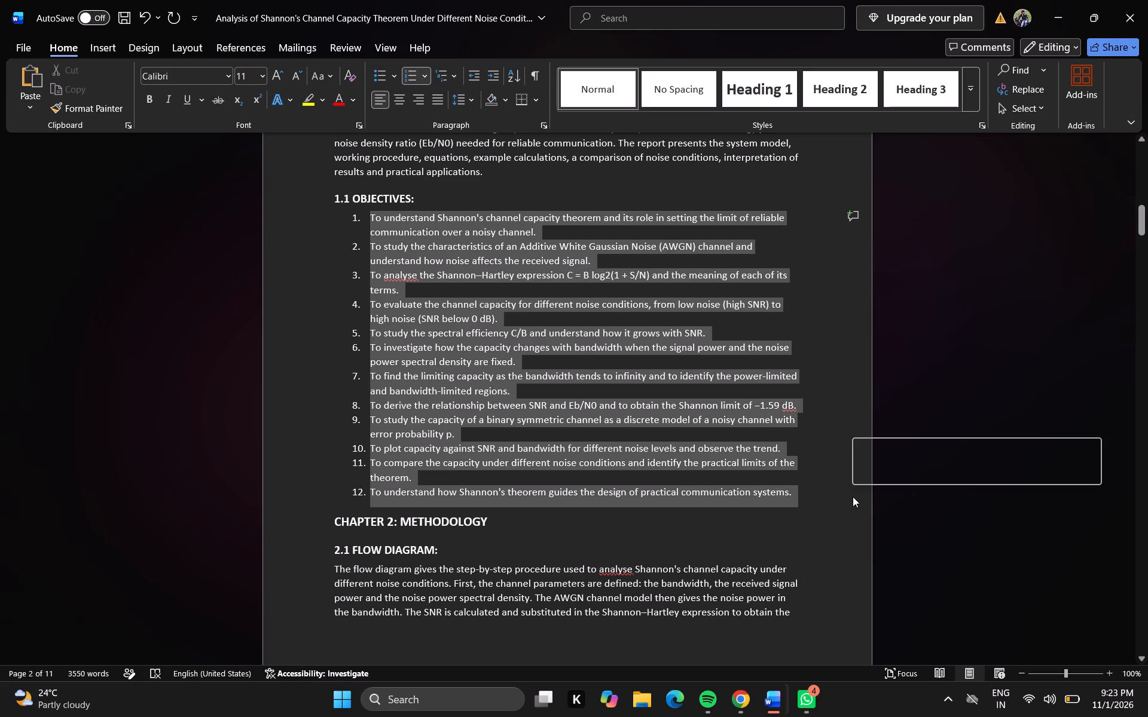
{"action": "key", "text": "ctrl+c"}
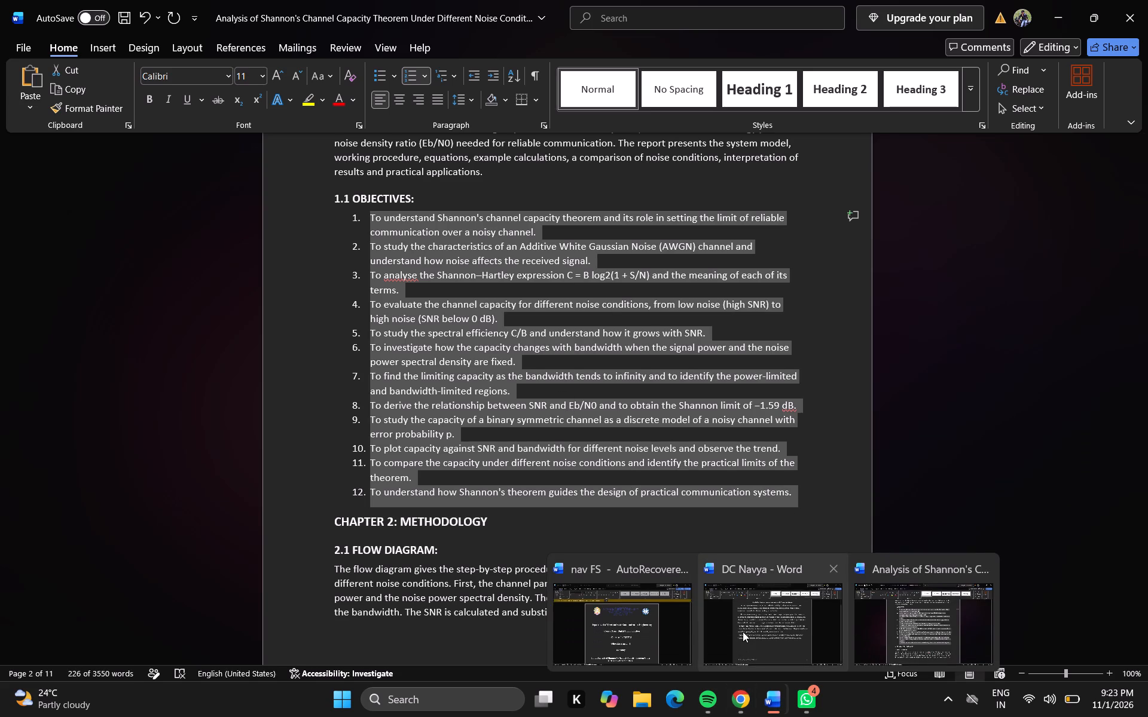
Back in the DC Navya document, remove the surplus blank lines above 1.1 OBJECTIVES so the heading starts at the top of page 3.
{"action": "left_click", "coordinate": [743, 632]}
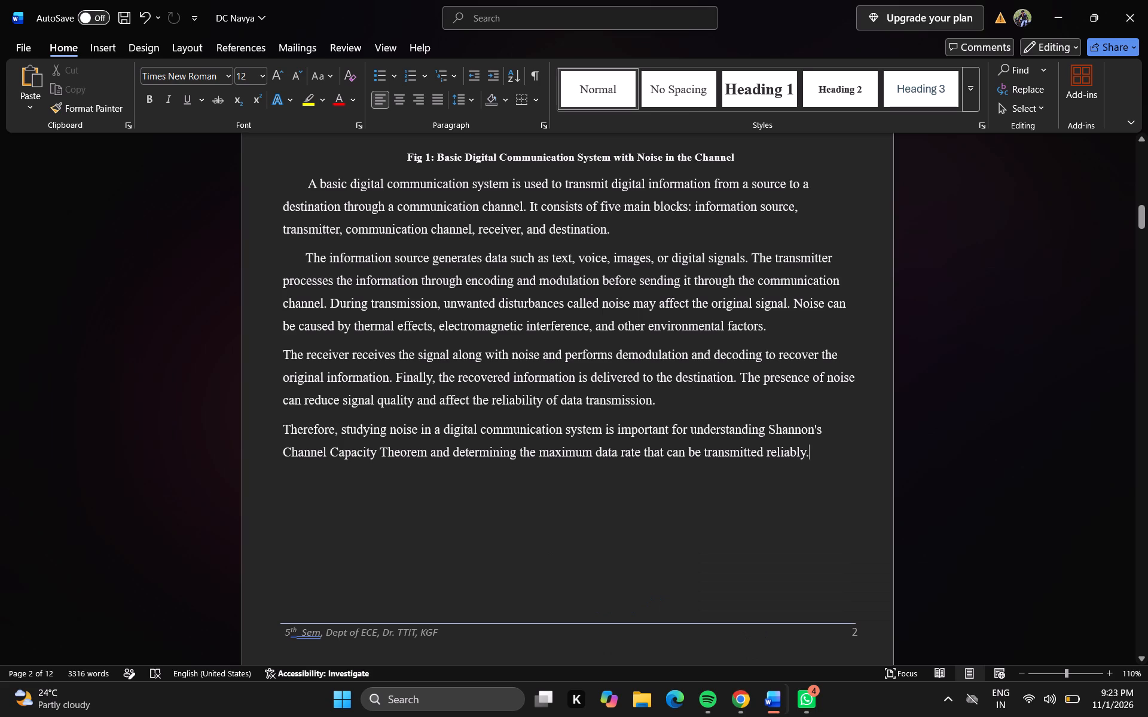
{"action": "left_click", "coordinate": [1143, 512]}
{"action": "left_click", "coordinate": [1143, 512]}
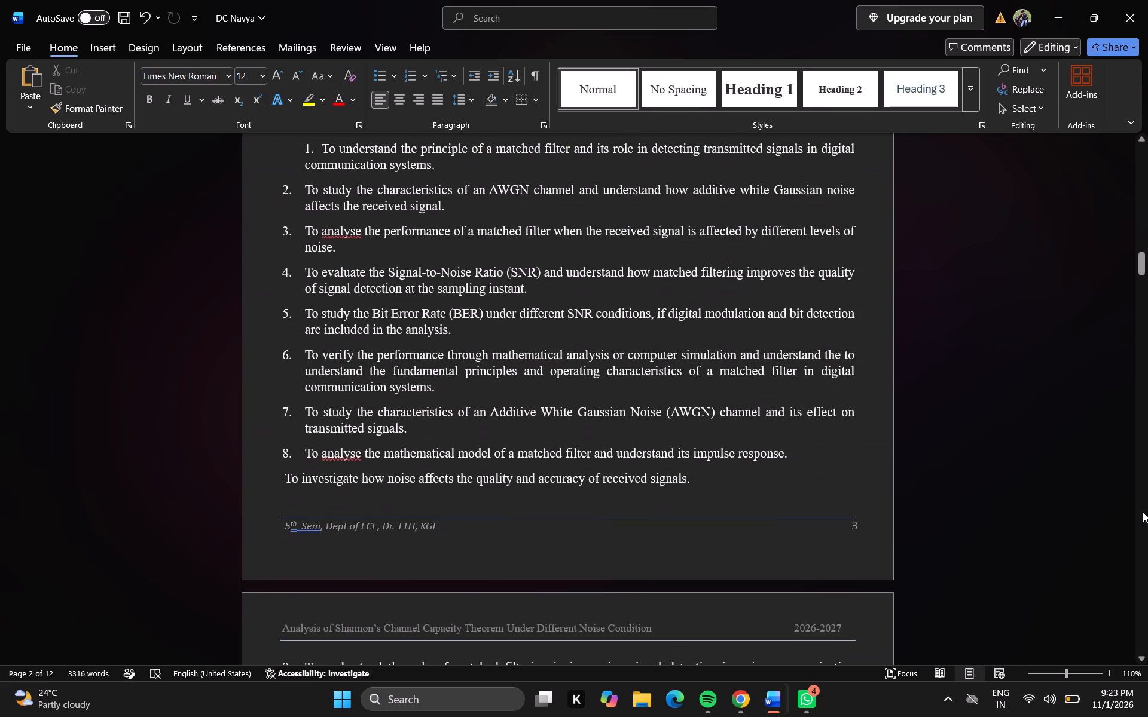
{"action": "left_click", "coordinate": [1140, 171]}
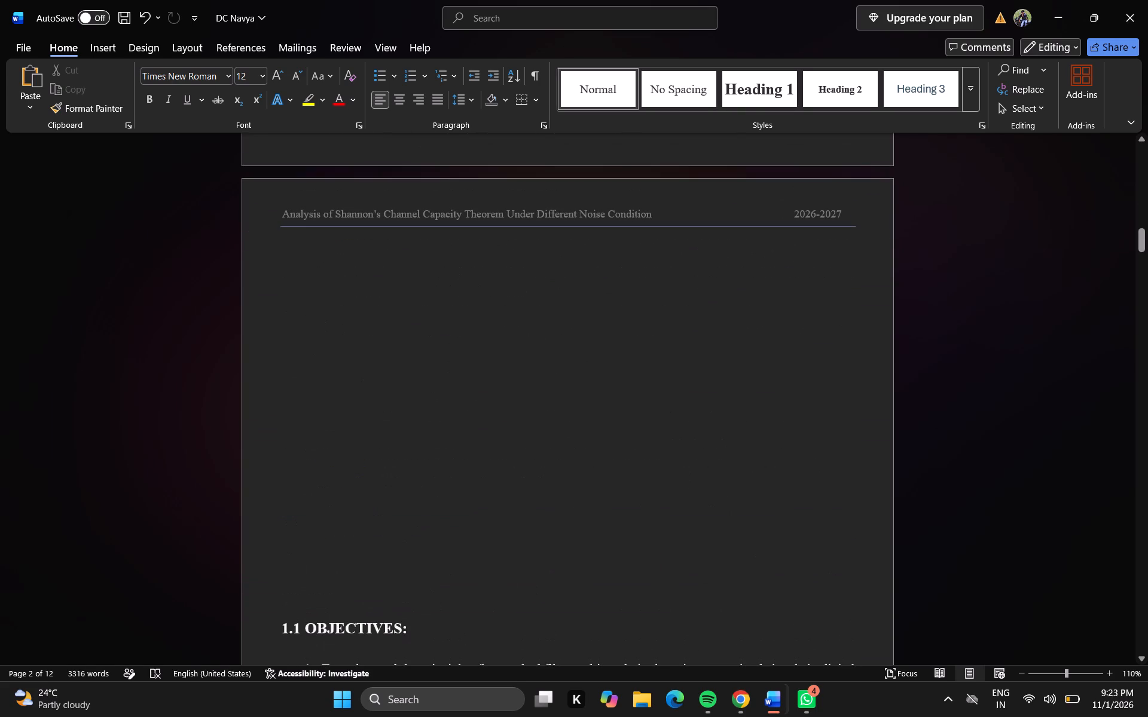
{"action": "left_click", "coordinate": [270, 630]}
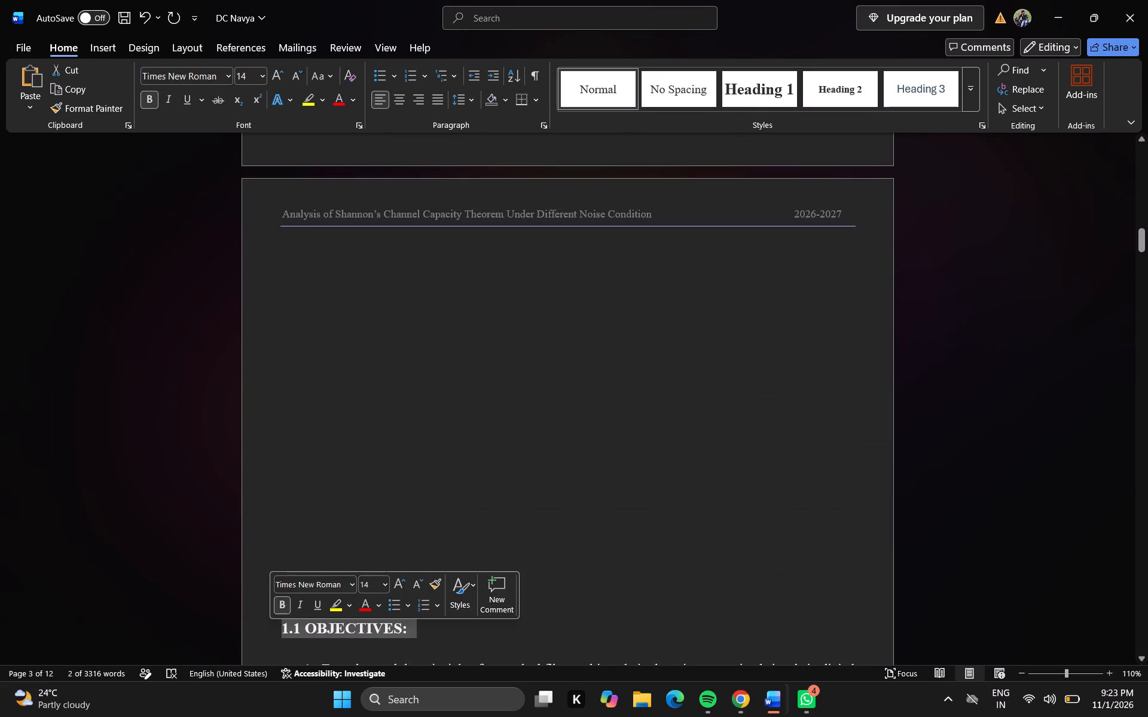
{"action": "left_click", "coordinate": [270, 630]}
{"action": "left_click", "coordinate": [288, 623]}
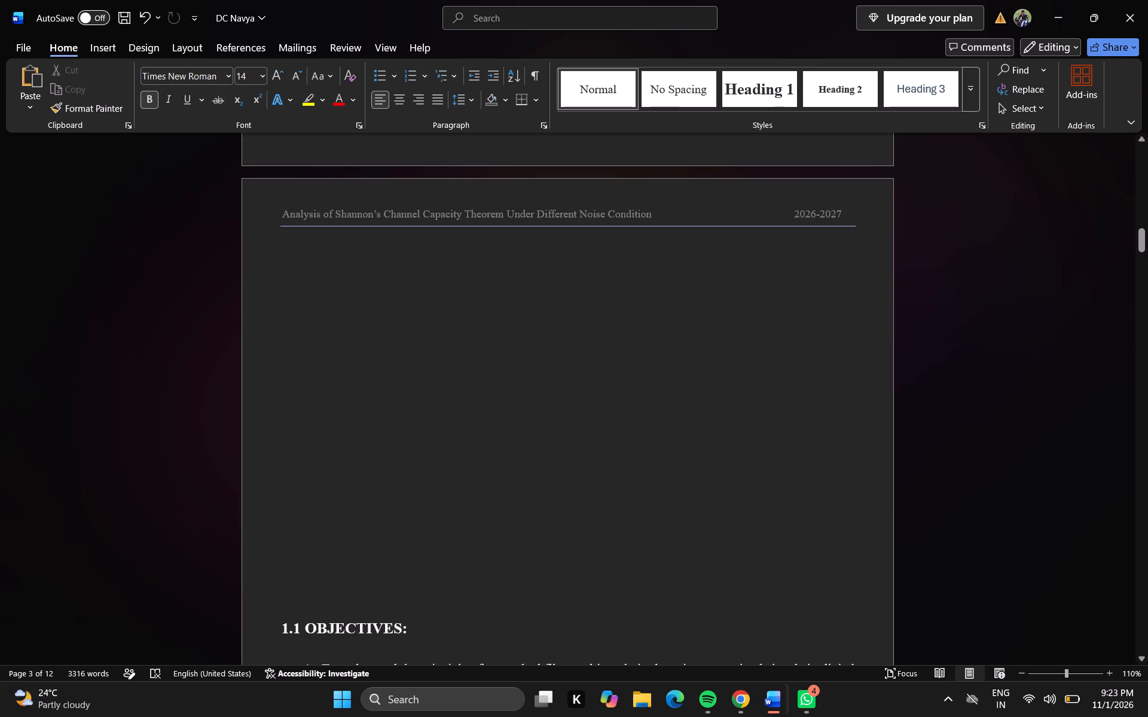
{"action": "left_click", "coordinate": [279, 626]}
{"action": "key", "text": "BackSpace"}
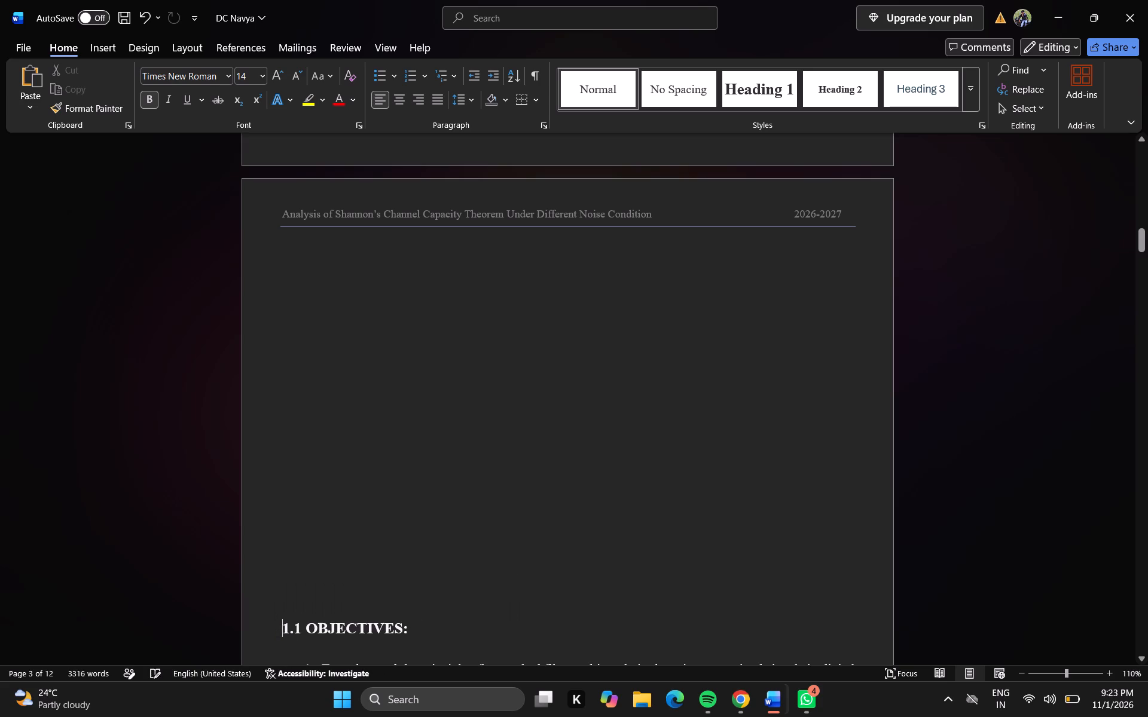
{"action": "key", "text": "BackSpace"}
{"action": "key", "text": "BackSpace"}
{"action": "key", "text": "BackSpace"}
{"action": "key", "text": "BackSpace"}
{"action": "key", "text": "BackSpace"}
{"action": "key", "text": "BackSpace"}
{"action": "key", "text": "BackSpace"}
{"action": "key", "text": "BackSpace"}
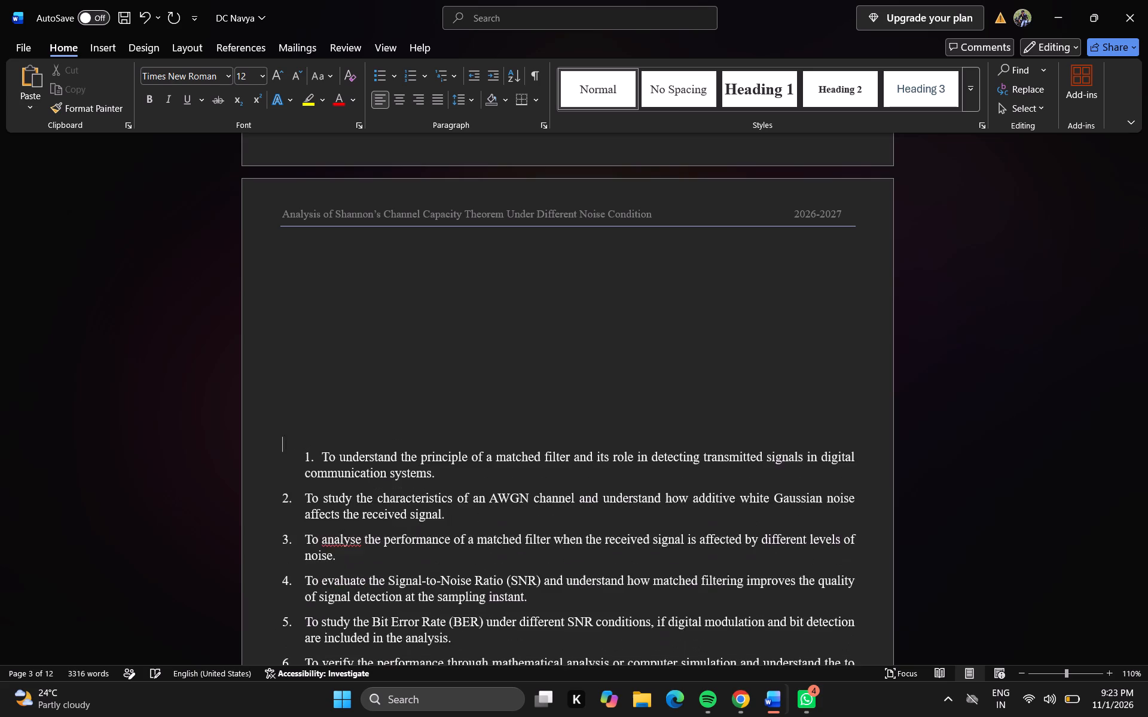
{"action": "key", "text": "BackSpace"}
{"action": "key", "text": "BackSpace"}
{"action": "key", "text": "BackSpace"}
{"action": "key", "text": "BackSpace"}
{"action": "key", "text": "BackSpace"}
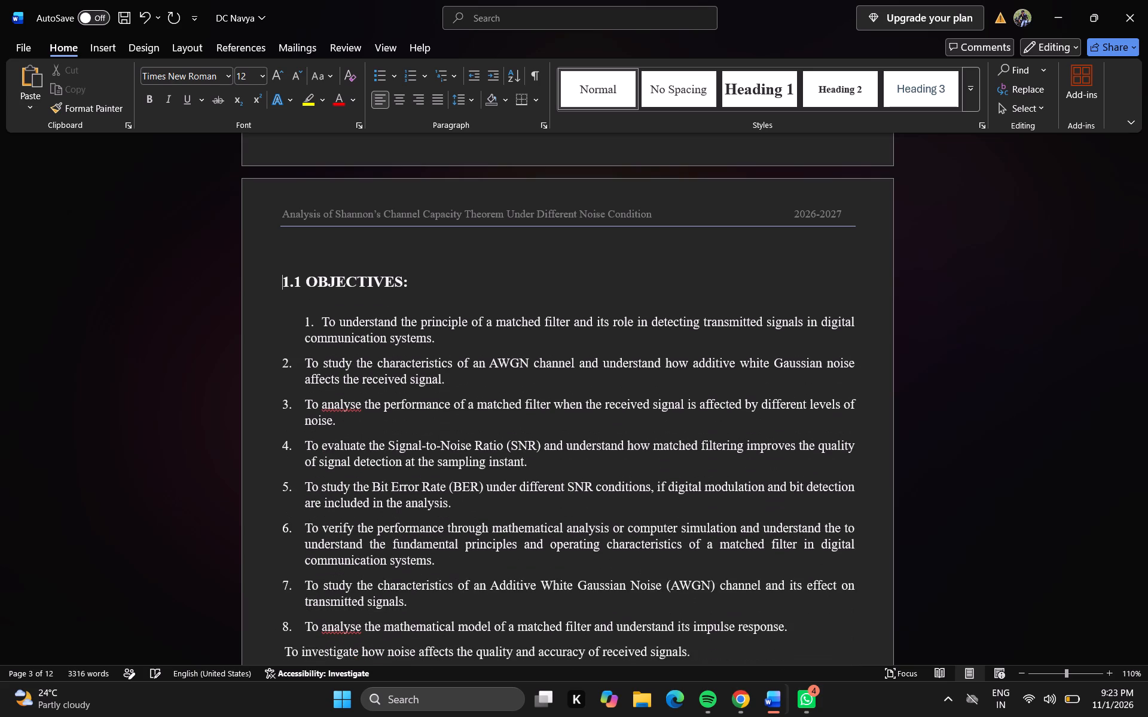
{"action": "key", "text": "BackSpace"}
{"action": "key", "text": "BackSpace"}
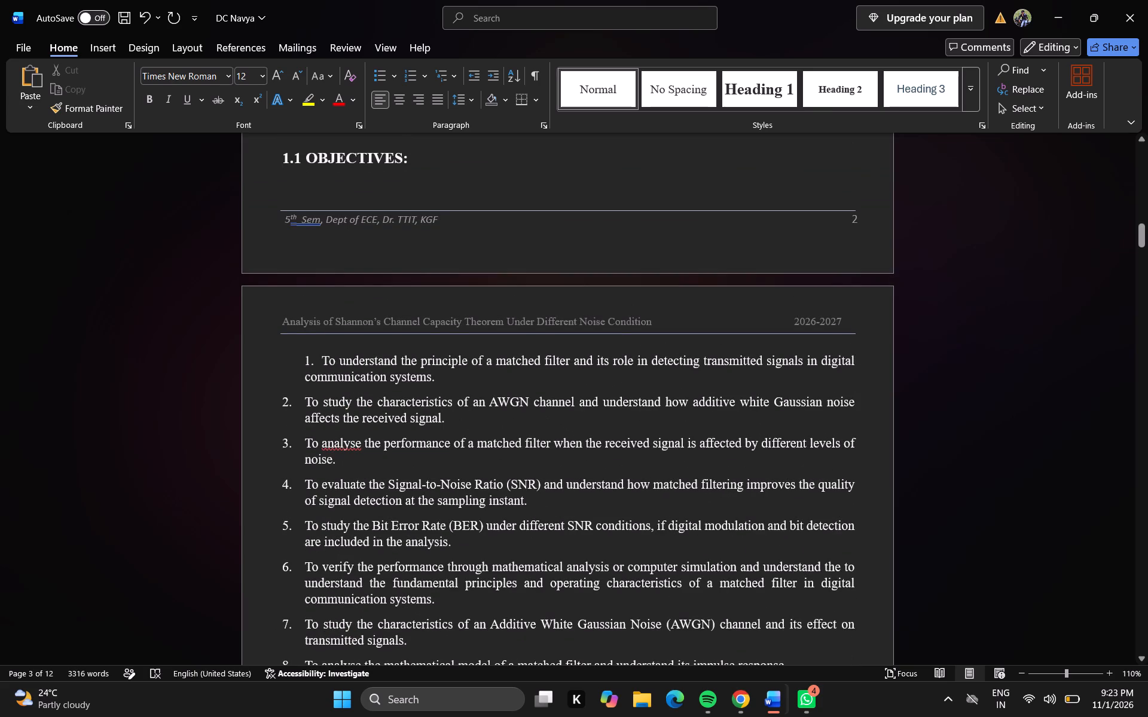
{"action": "key", "text": "Return"}
{"action": "key", "text": "Return"}
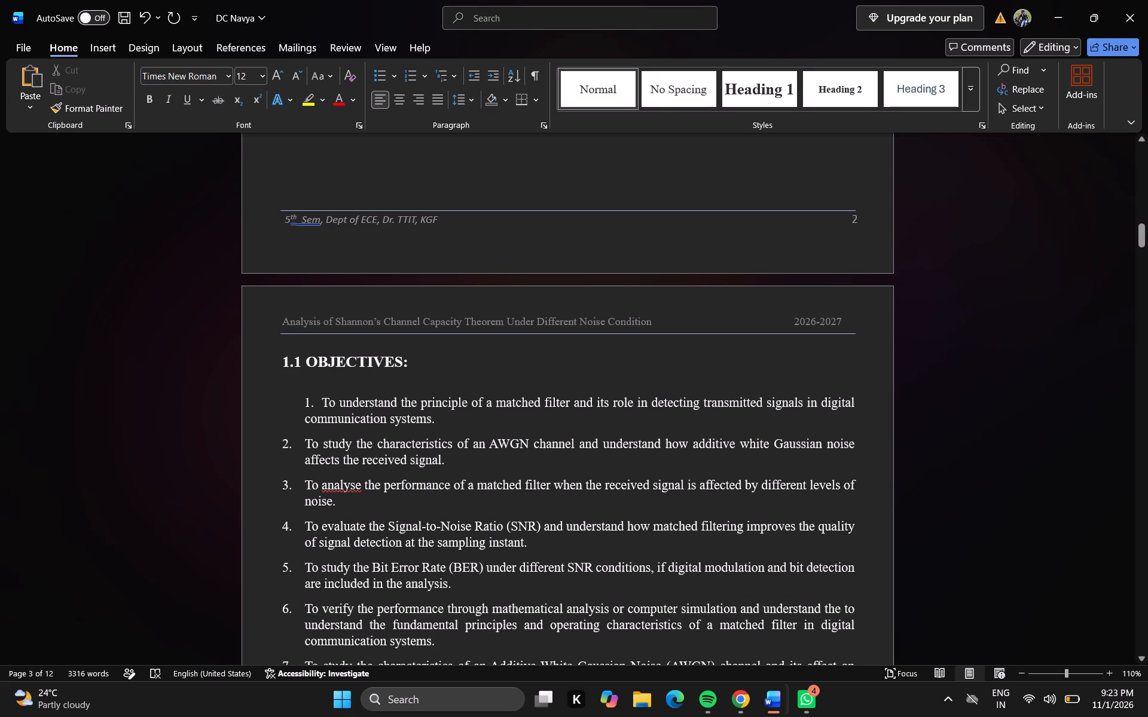
Delete the old matched-filter objectives, items 1 to 15, under the 1.1 OBJECTIVES heading, keeping the CHAPTER 2 heading.
{"action": "left_click_drag", "start_coordinate": [285, 406], "coordinate": [521, 356]}
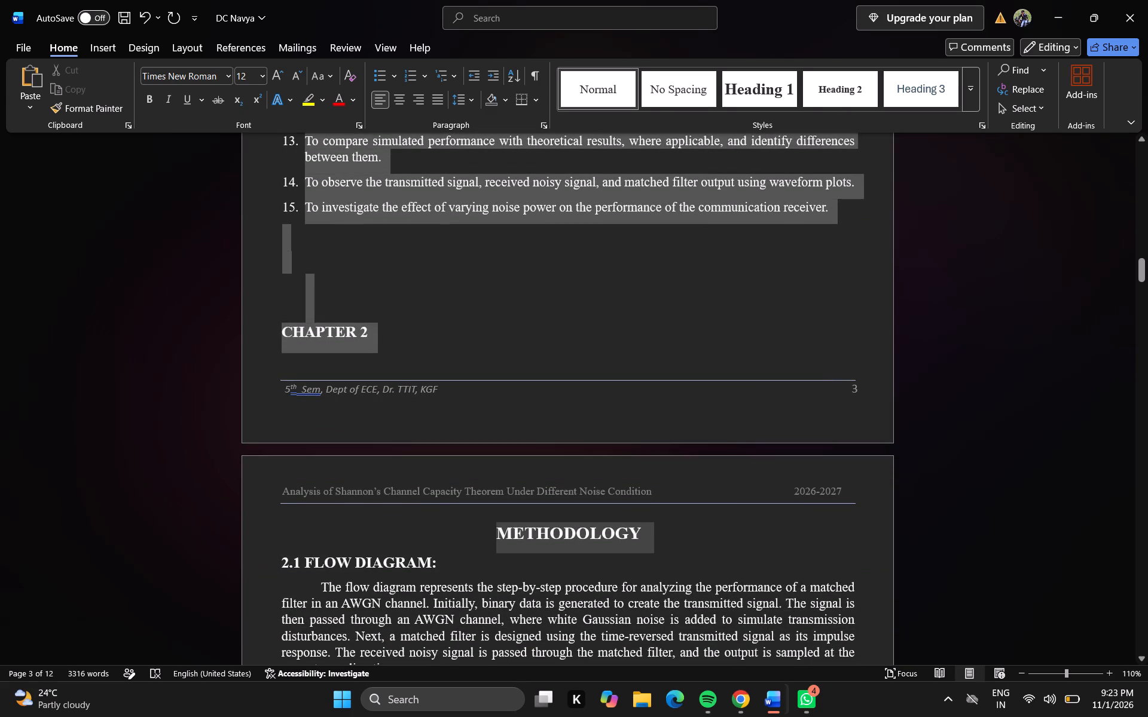
{"action": "left_click_drag", "start_coordinate": [521, 356], "coordinate": [915, 206]}
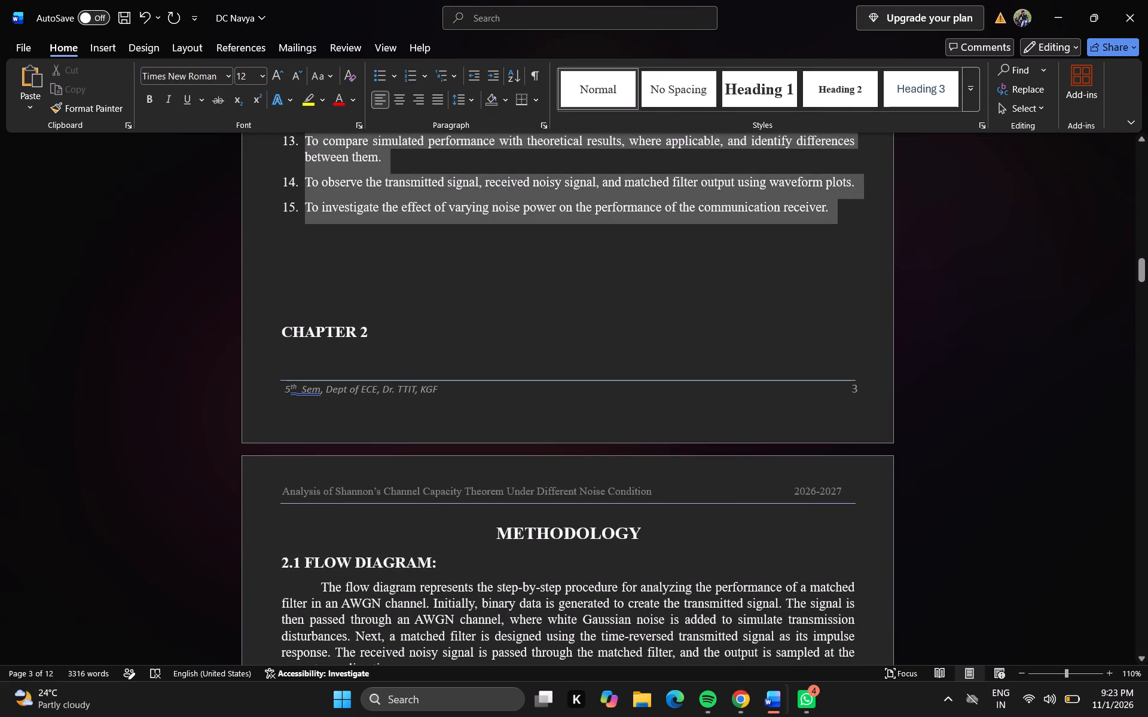
{"action": "left_click_drag", "start_coordinate": [915, 206], "coordinate": [918, 206]}
{"action": "key", "text": "BackSpace"}
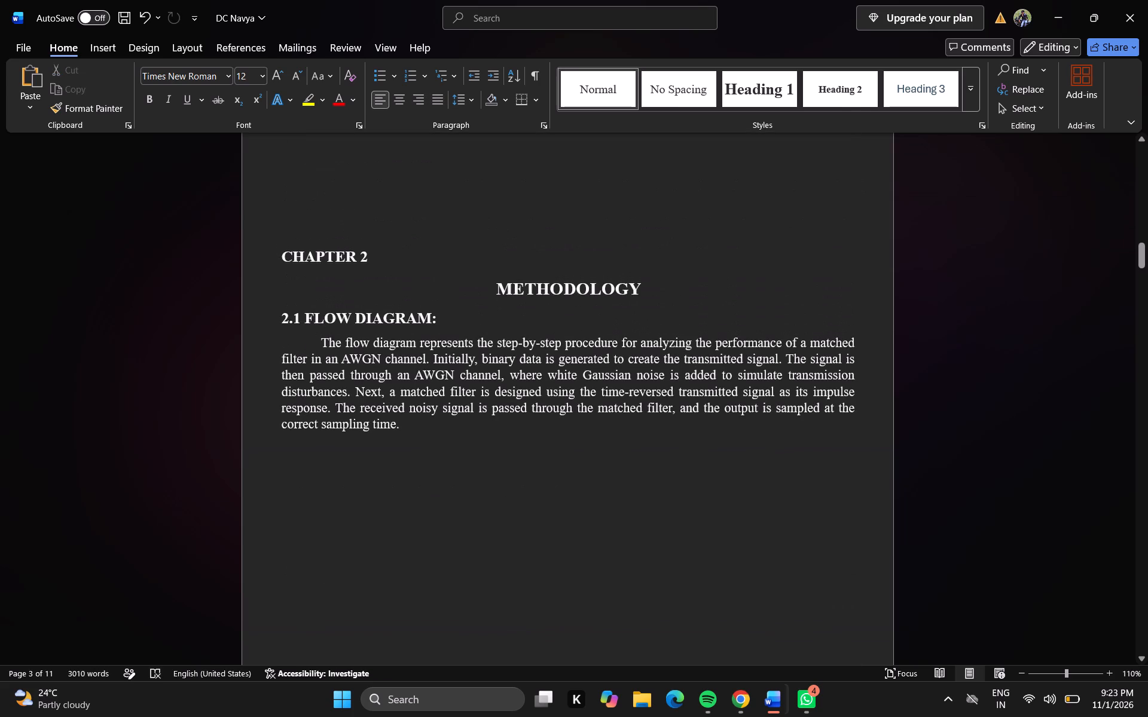
Insert blank lines before the CHAPTER 2 heading until it moves to the top of page 4.
{"action": "key", "text": "Up"}
{"action": "key", "text": "Up"}
{"action": "key", "text": "Up"}
{"action": "key", "text": "Down"}
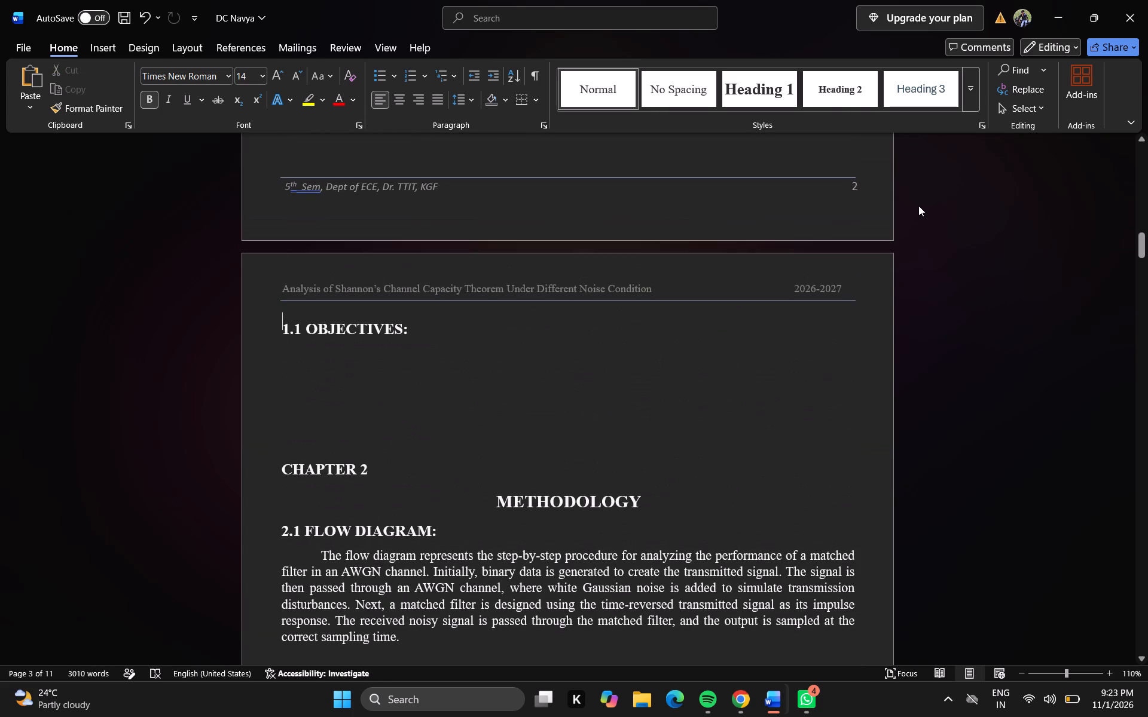
{"action": "key", "text": "Down"}
{"action": "key", "text": "Down"}
{"action": "key", "text": "Down"}
{"action": "key", "text": "Down"}
{"action": "key", "text": "Down"}
{"action": "key", "text": "Down"}
{"action": "key", "text": "Down"}
{"action": "key", "text": "Return"}
{"action": "key", "text": "Return"}
{"action": "key", "text": "Return"}
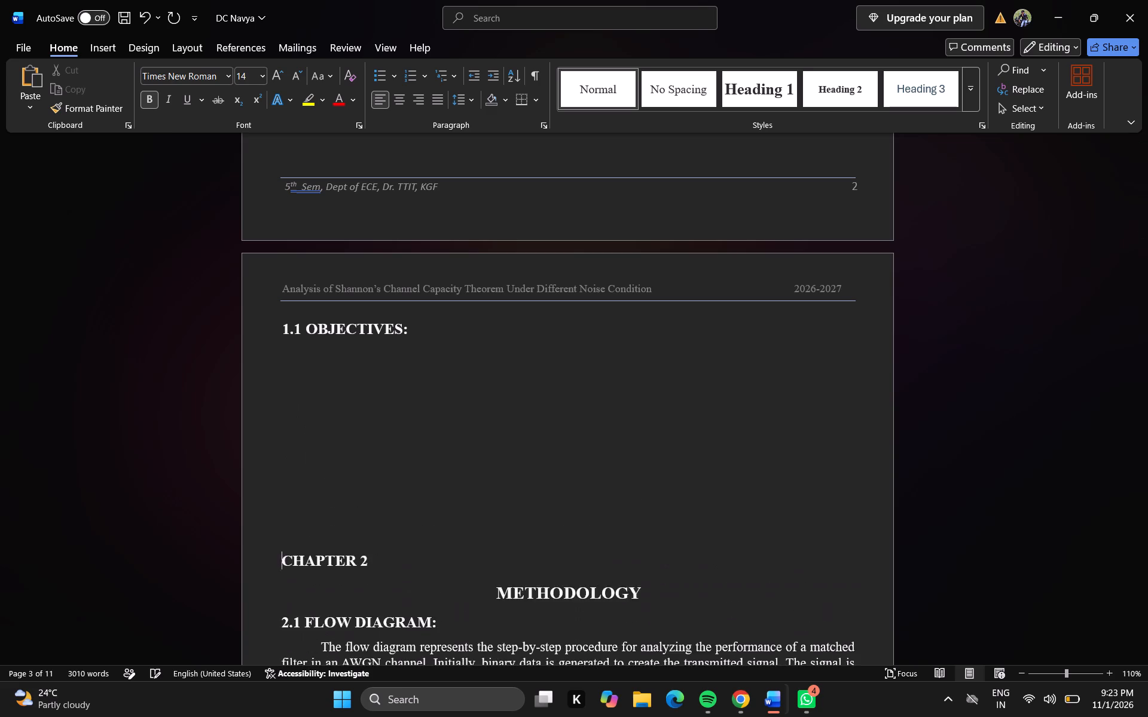
{"action": "key", "text": "Return"}
{"action": "key", "text": "Return"}
{"action": "key", "text": "Return"}
{"action": "key", "text": "Return"}
{"action": "key", "text": "Return"}
{"action": "key", "text": "Return"}
{"action": "key", "text": "Return"}
{"action": "key", "text": "Return"}
{"action": "key", "text": "Return"}
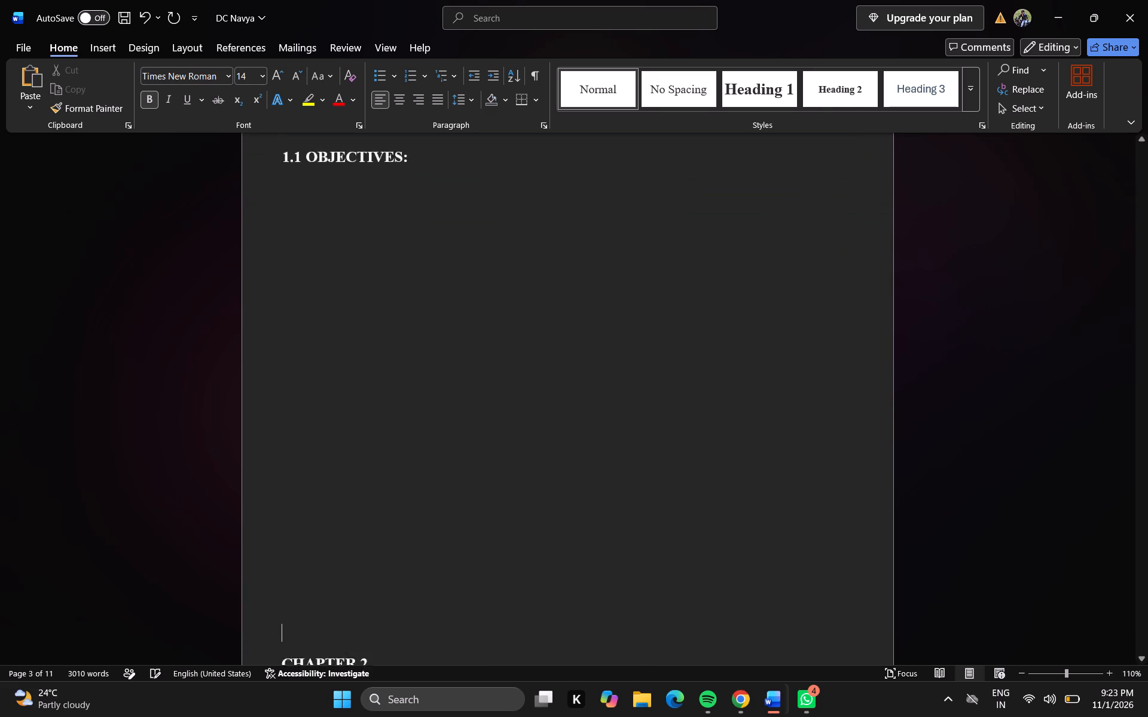
{"action": "key", "text": "Return"}
{"action": "key", "text": "Return"}
{"action": "key", "text": "Return"}
{"action": "key", "text": "Return"}
{"action": "key", "text": "Return"}
{"action": "key", "text": "Return"}
{"action": "key", "text": "Return"}
{"action": "key", "text": "Return"}
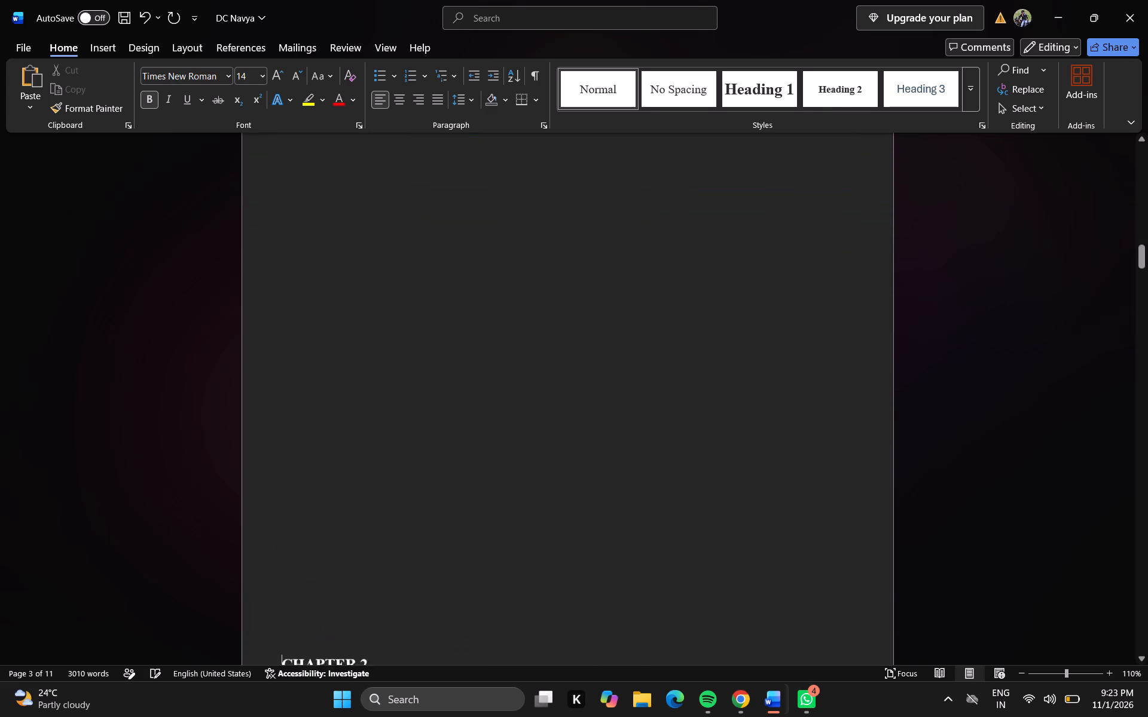
{"action": "key", "text": "Return"}
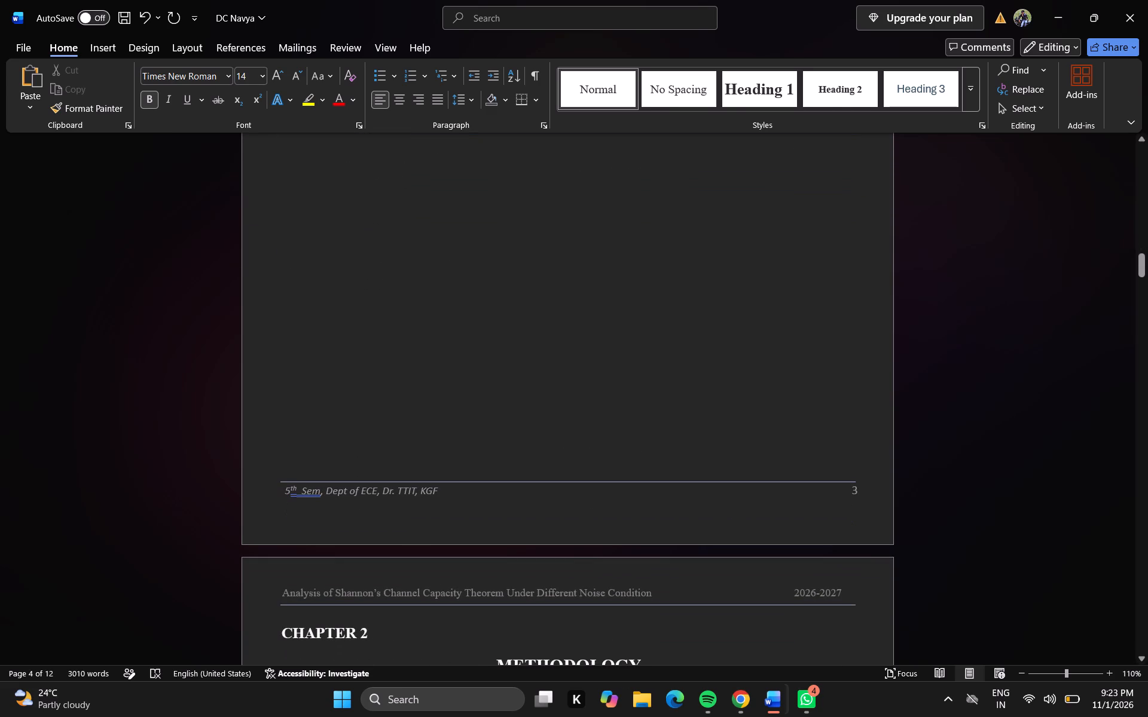
Add an empty line directly below the 1.1 OBJECTIVES heading, without automatic numbering.
{"action": "key", "text": "Up"}
{"action": "key", "text": "Up"}
{"action": "key", "text": "Up"}
{"action": "key", "text": "Up"}
{"action": "key", "text": "Up"}
{"action": "key", "text": "Up"}
{"action": "key", "text": "Up"}
{"action": "key", "text": "Up"}
{"action": "key", "text": "Up"}
{"action": "key", "text": "Up"}
{"action": "key", "text": "Up"}
{"action": "key", "text": "Up"}
{"action": "key", "text": "Up"}
{"action": "key", "text": "Up"}
{"action": "key", "text": "Up"}
{"action": "key", "text": "Up"}
{"action": "key", "text": "Up"}
{"action": "key", "text": "Up"}
{"action": "key", "text": "Up"}
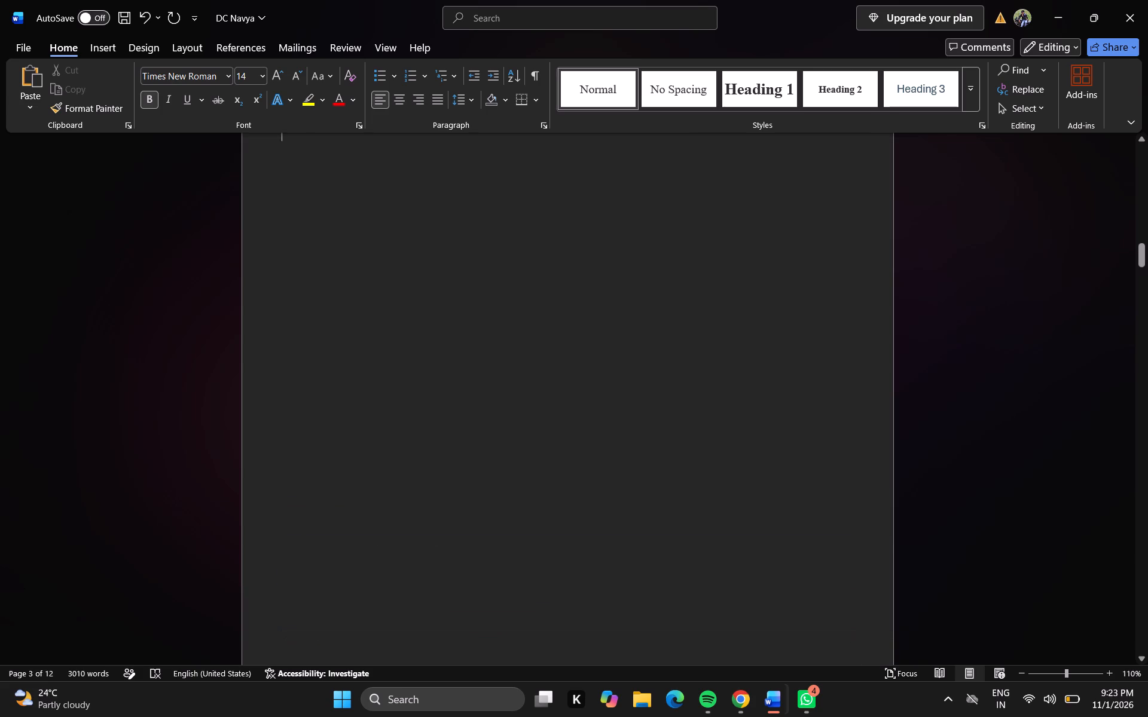
{"action": "key", "text": "Up"}
{"action": "key", "text": "Up"}
{"action": "key", "text": "Up"}
{"action": "key", "text": "Up"}
{"action": "key", "text": "Up"}
{"action": "key", "text": "Up"}
{"action": "key", "text": "Up"}
{"action": "key", "text": "Up"}
{"action": "key", "text": "Up"}
{"action": "key", "text": "Up"}
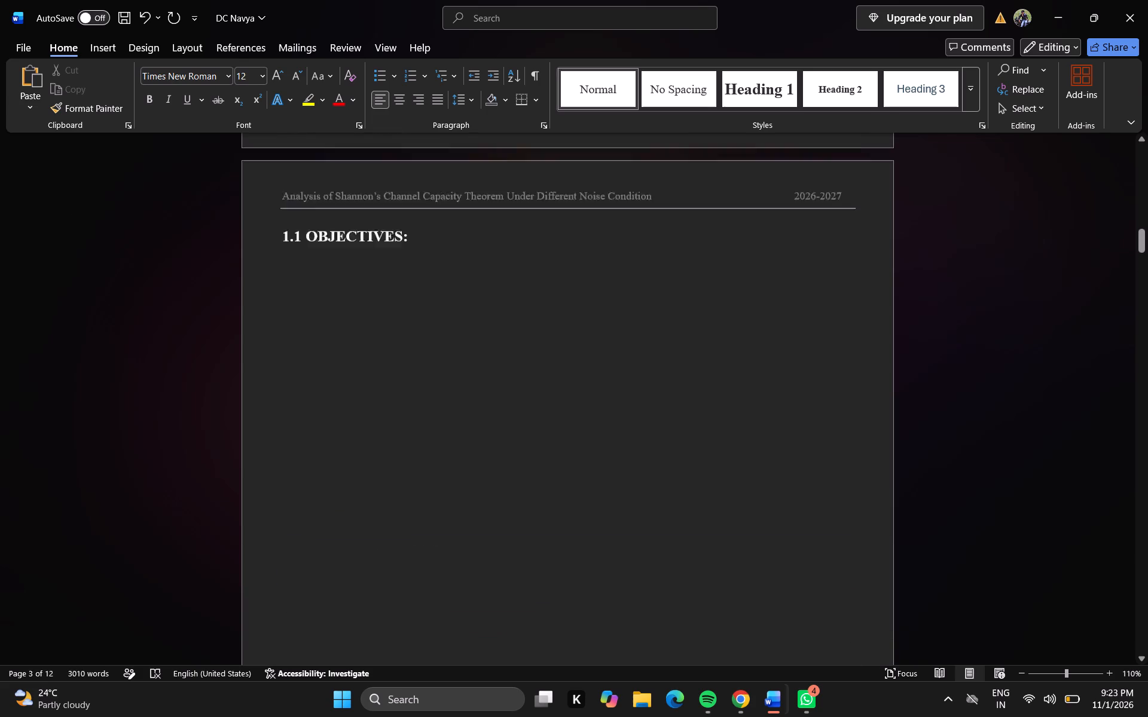
{"action": "key", "text": "Down"}
{"action": "key", "text": "Down"}
{"action": "key", "text": "Down"}
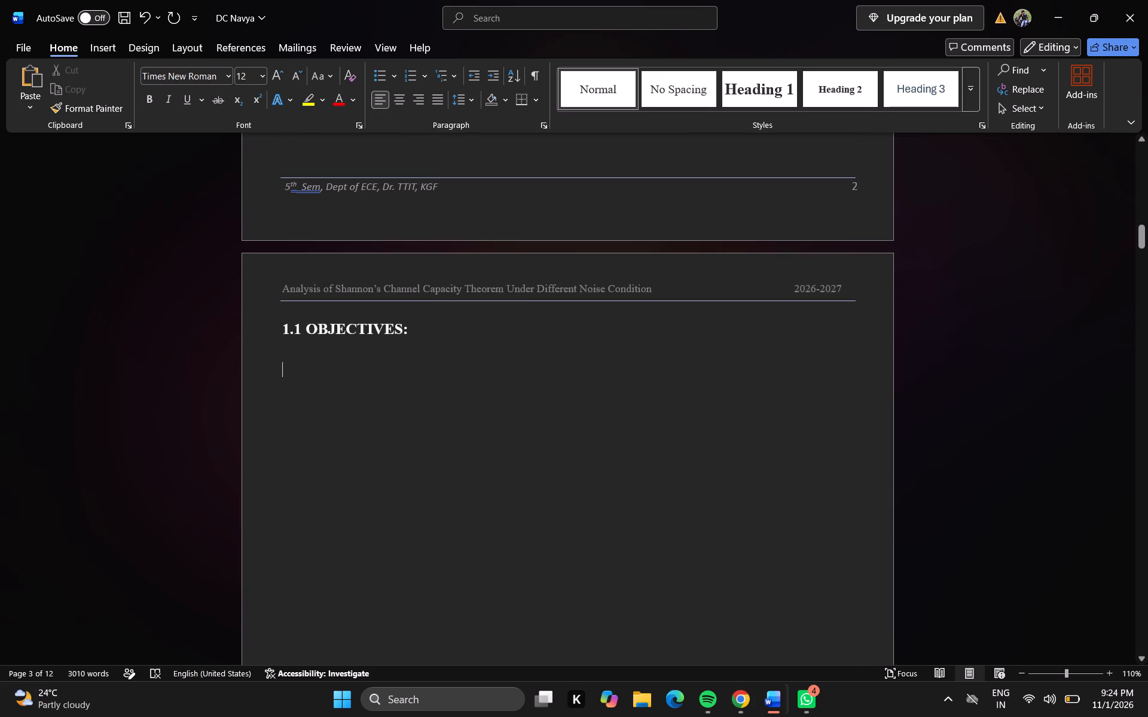
{"action": "key", "text": "Up"}
{"action": "key", "text": "Up"}
{"action": "key", "text": "Right"}
{"action": "key", "text": "Right"}
{"action": "key", "text": "Right"}
{"action": "key", "text": "Right"}
{"action": "key", "text": "Right"}
{"action": "key", "text": "Right"}
{"action": "key", "text": "Right"}
{"action": "key", "text": "Right"}
{"action": "key", "text": "Right"}
{"action": "key", "text": "Right"}
{"action": "key", "text": "Right"}
{"action": "key", "text": "Right"}
{"action": "key", "text": "Right"}
{"action": "key", "text": "Right"}
{"action": "key", "text": "Right"}
{"action": "key", "text": "Return"}
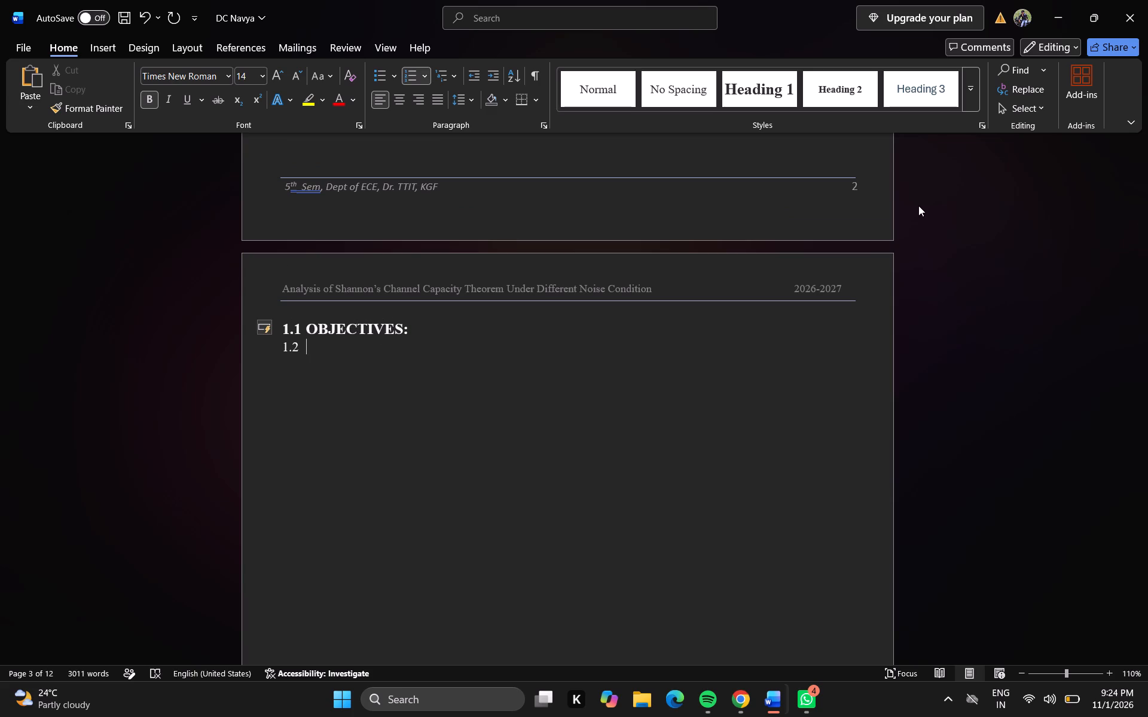
{"action": "key", "text": "BackSpace"}
{"action": "key", "text": "BackSpace"}
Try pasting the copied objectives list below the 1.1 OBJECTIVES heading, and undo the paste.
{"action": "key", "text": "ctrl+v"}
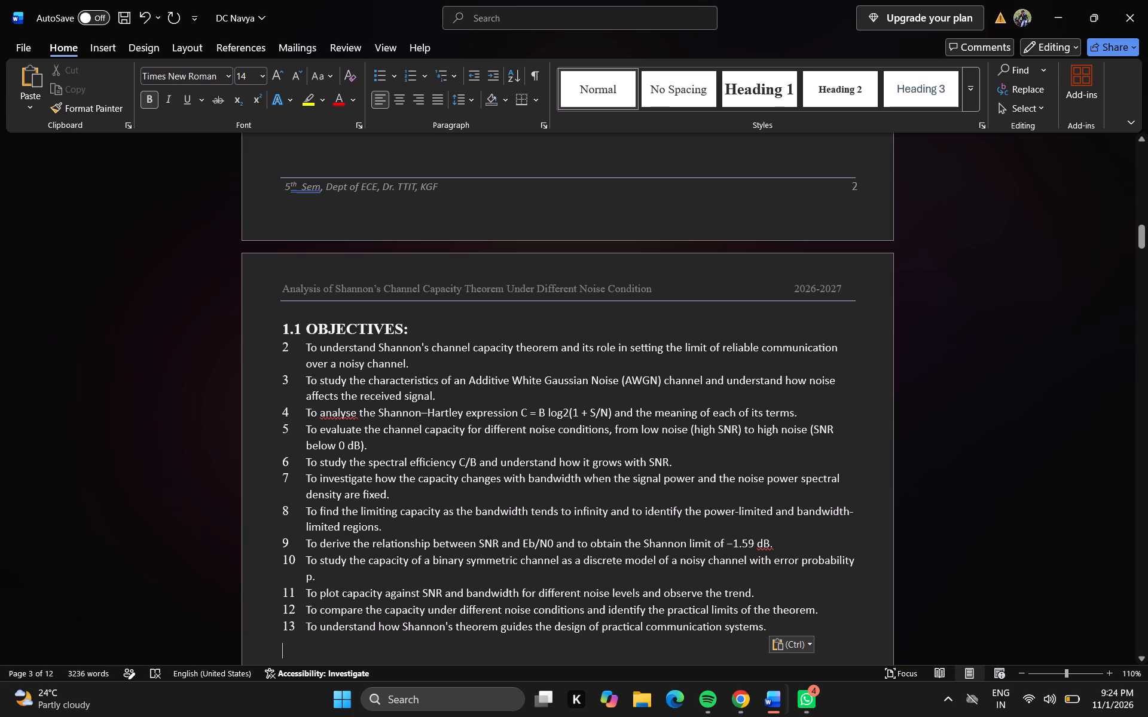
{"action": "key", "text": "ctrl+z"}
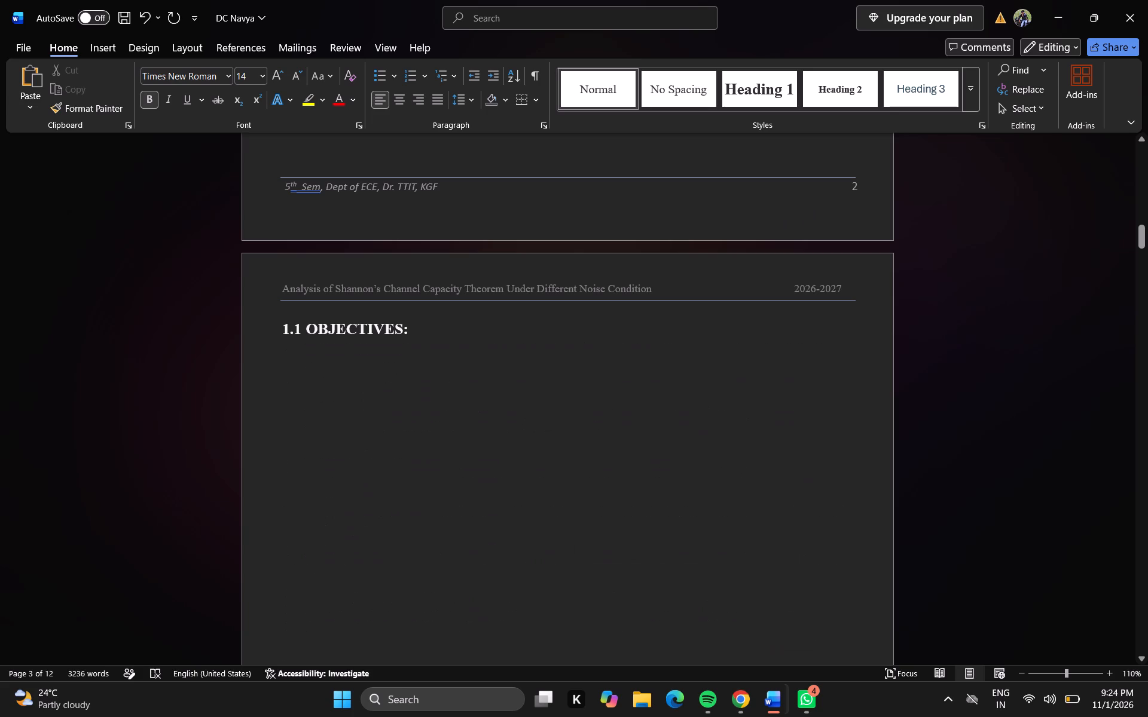
Paste the copied Shannon objectives list below the 1.1 OBJECTIVES heading, leaving a blank line between heading and list.
{"action": "left_click", "coordinate": [427, 322]}
{"action": "key", "text": "Return"}
{"action": "key", "text": "Return"}
{"action": "key", "text": "Return"}
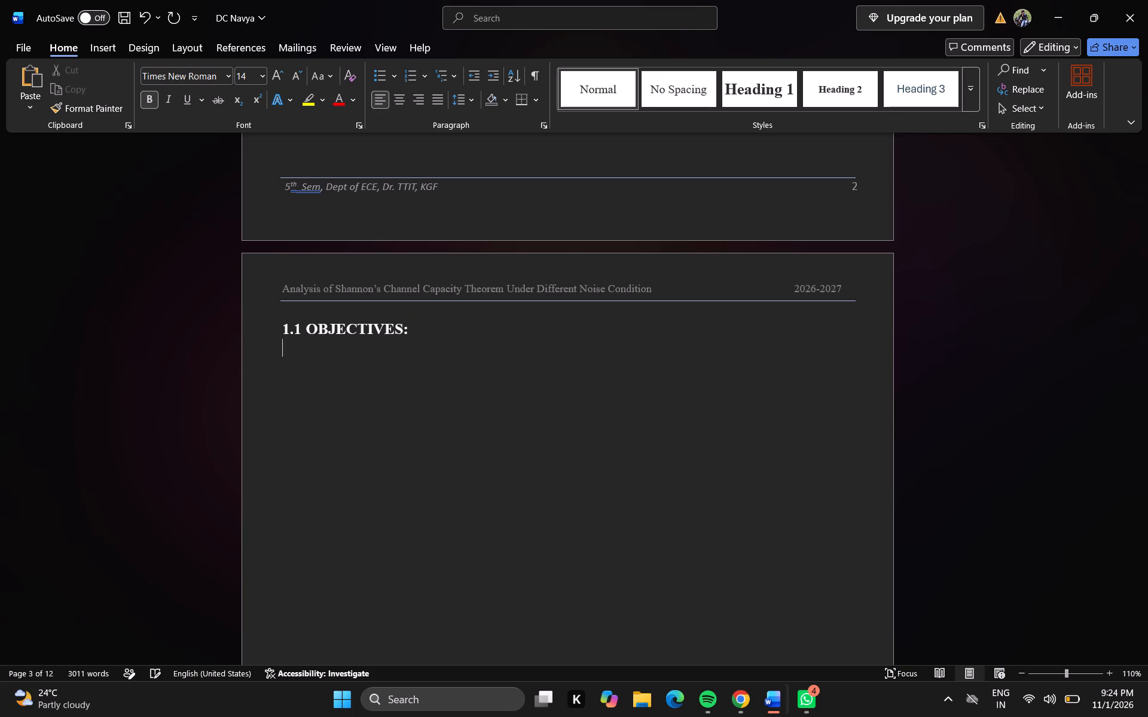
{"action": "key", "text": "Tab"}
{"action": "key", "text": "Return"}
{"action": "key", "text": "ctrl+v"}
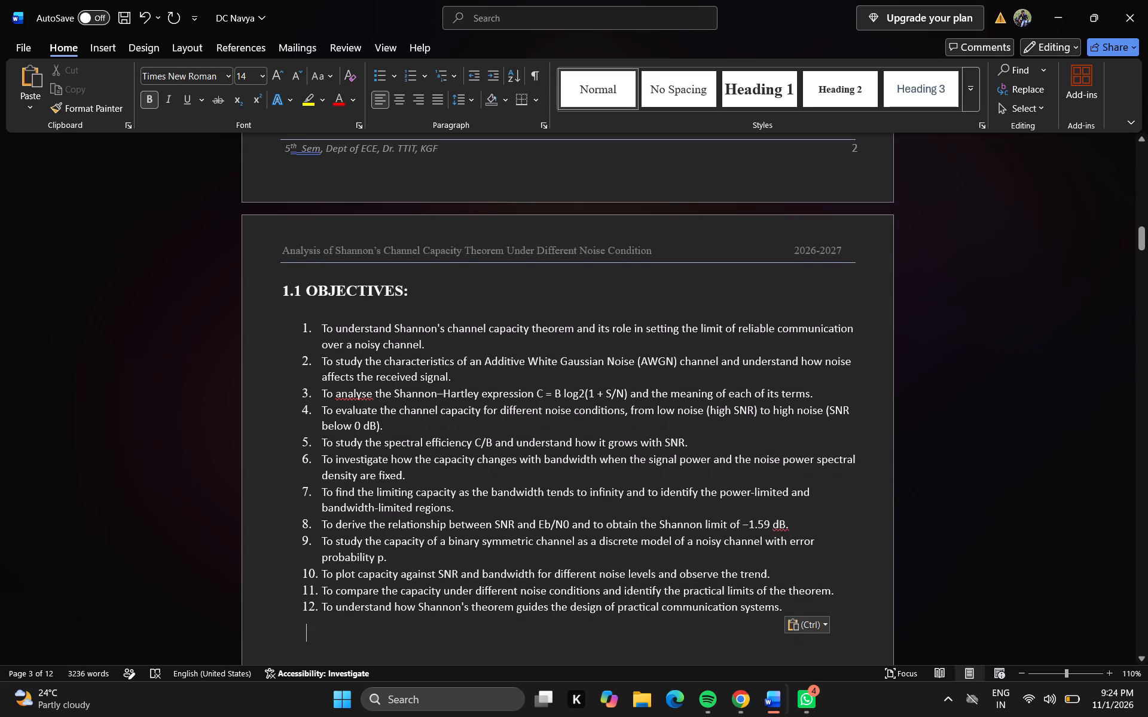
Format the pasted objectives list in Times New Roman with 1.5 line spacing.
{"action": "left_click_drag", "start_coordinate": [316, 310], "coordinate": [774, 608]}
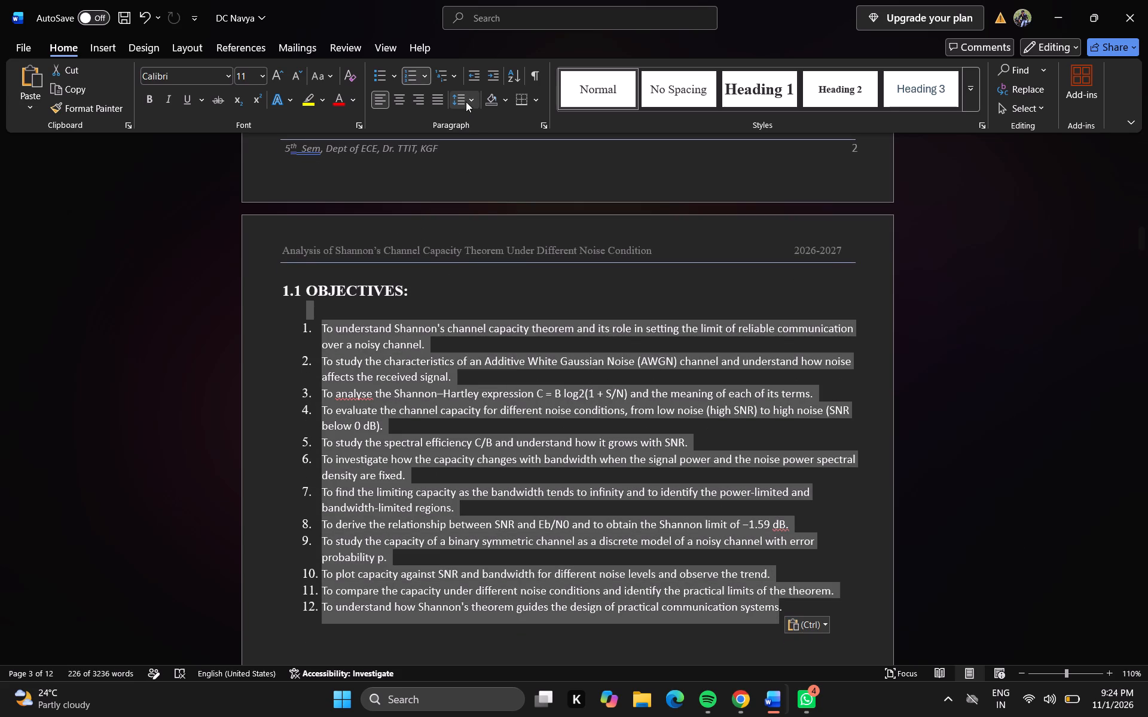
{"action": "left_click", "coordinate": [466, 101]}
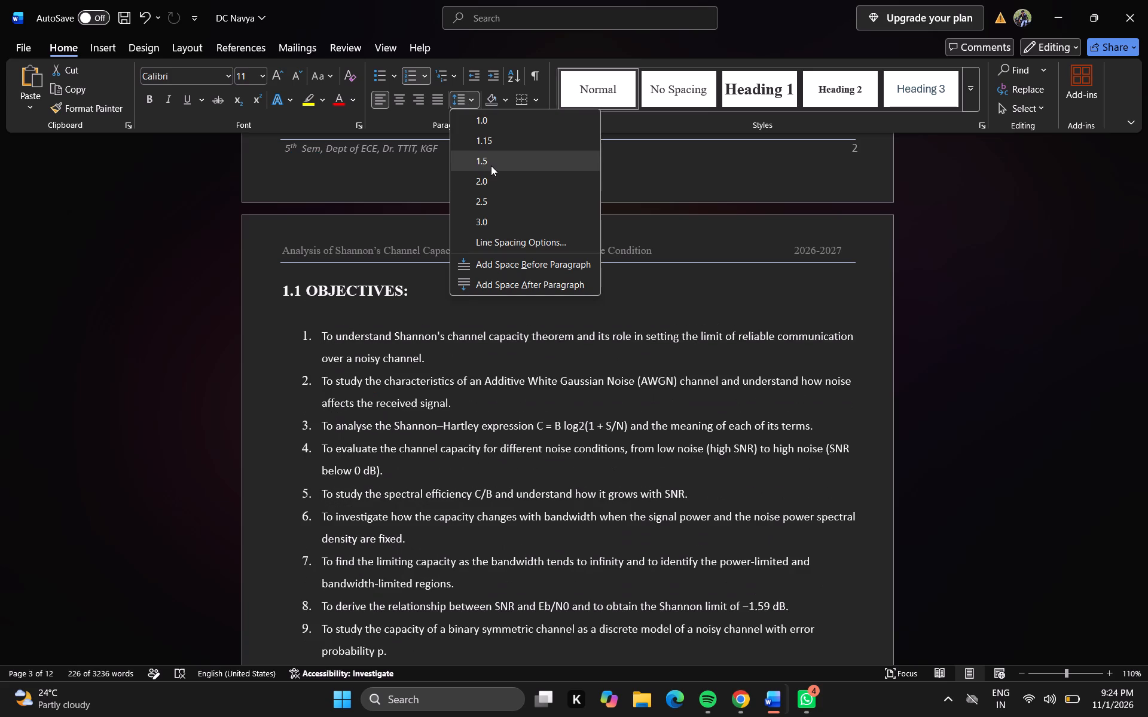
{"action": "left_click", "coordinate": [230, 76]}
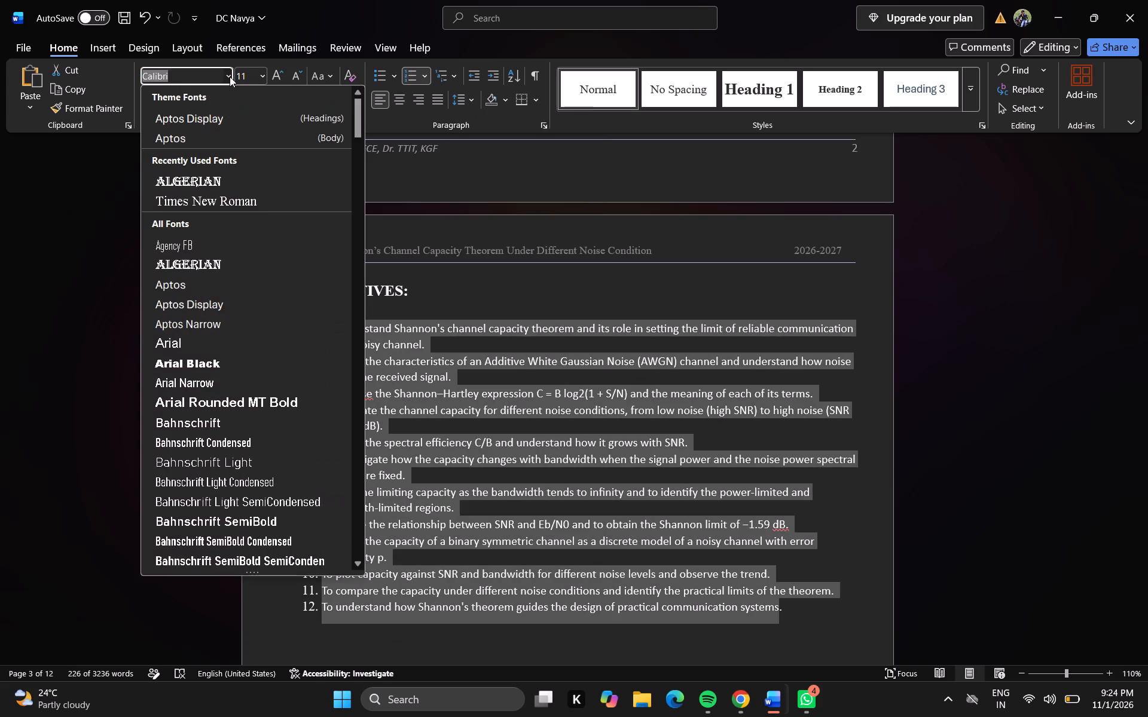
{"action": "type", "text": "ti"}
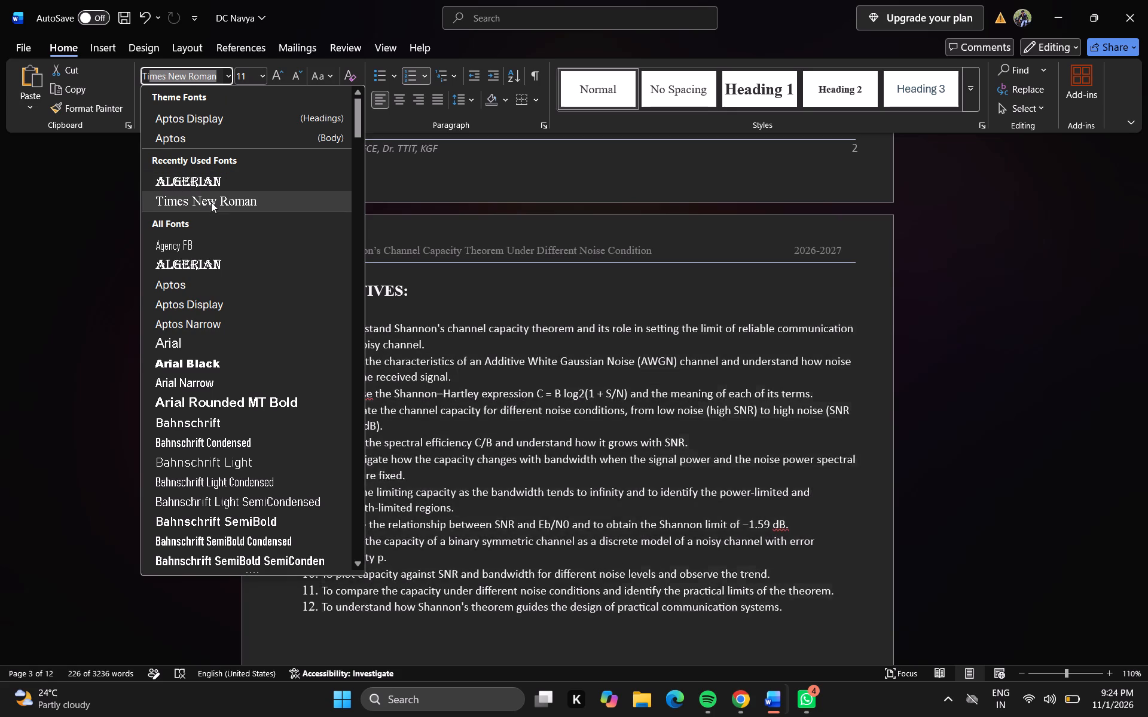
{"action": "left_click", "coordinate": [211, 202]}
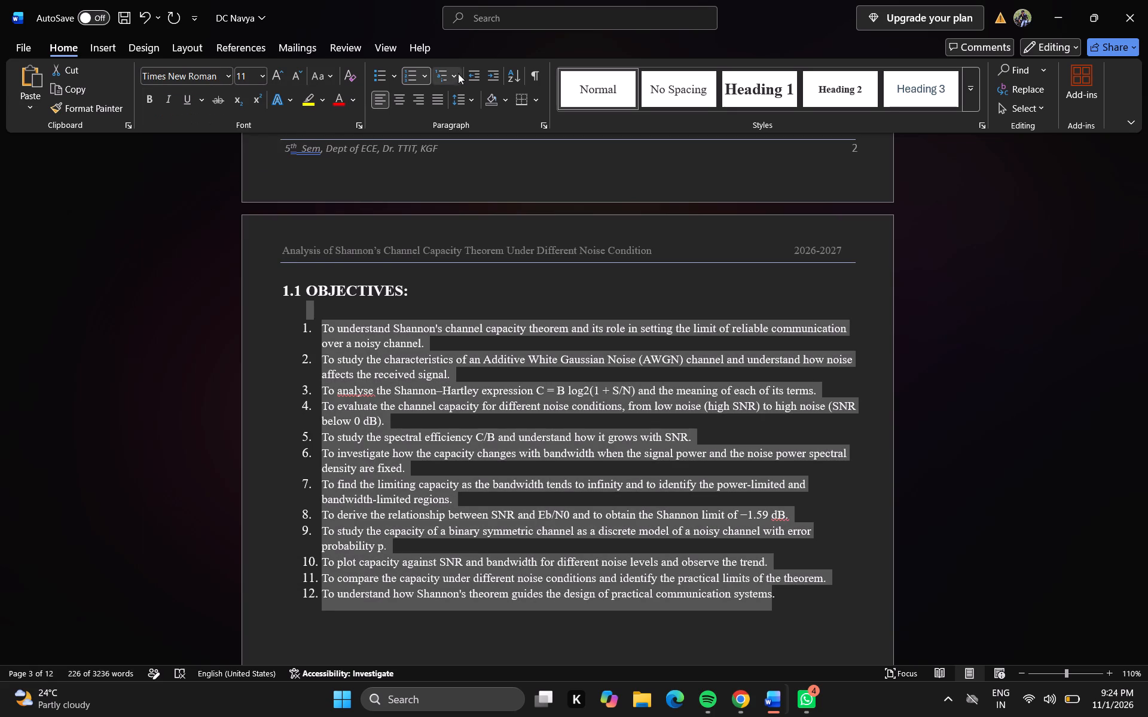
{"action": "left_click", "coordinate": [467, 106]}
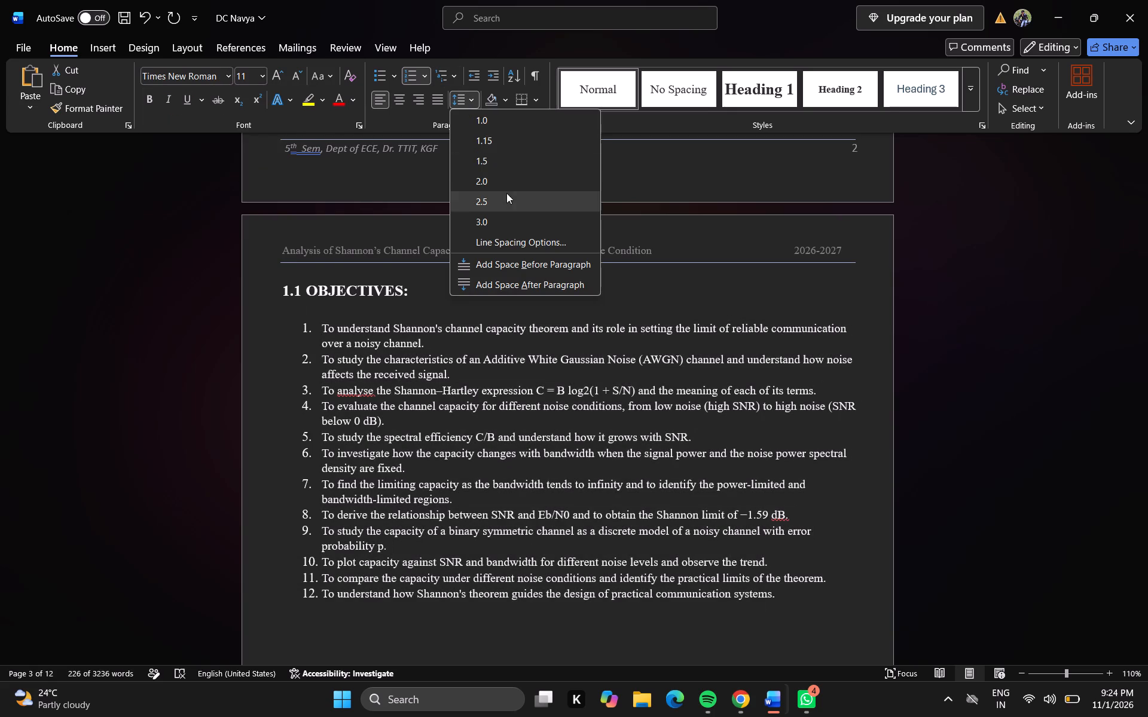
{"action": "left_click", "coordinate": [490, 162]}
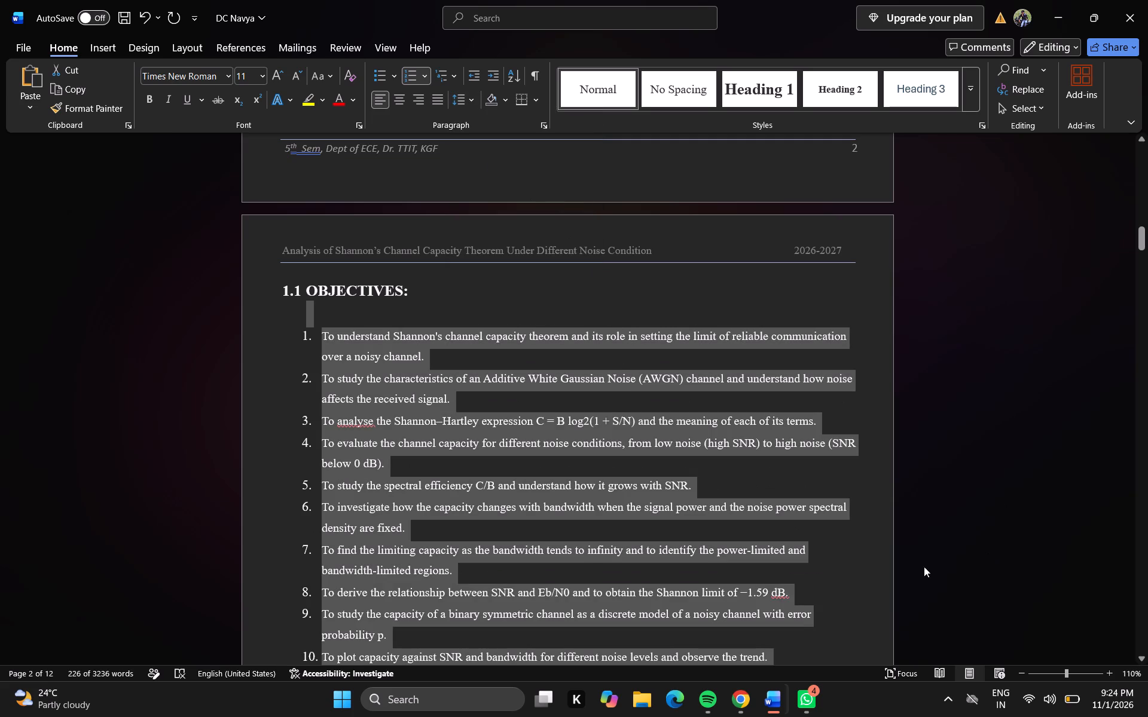
{"action": "left_click", "coordinate": [830, 555]}
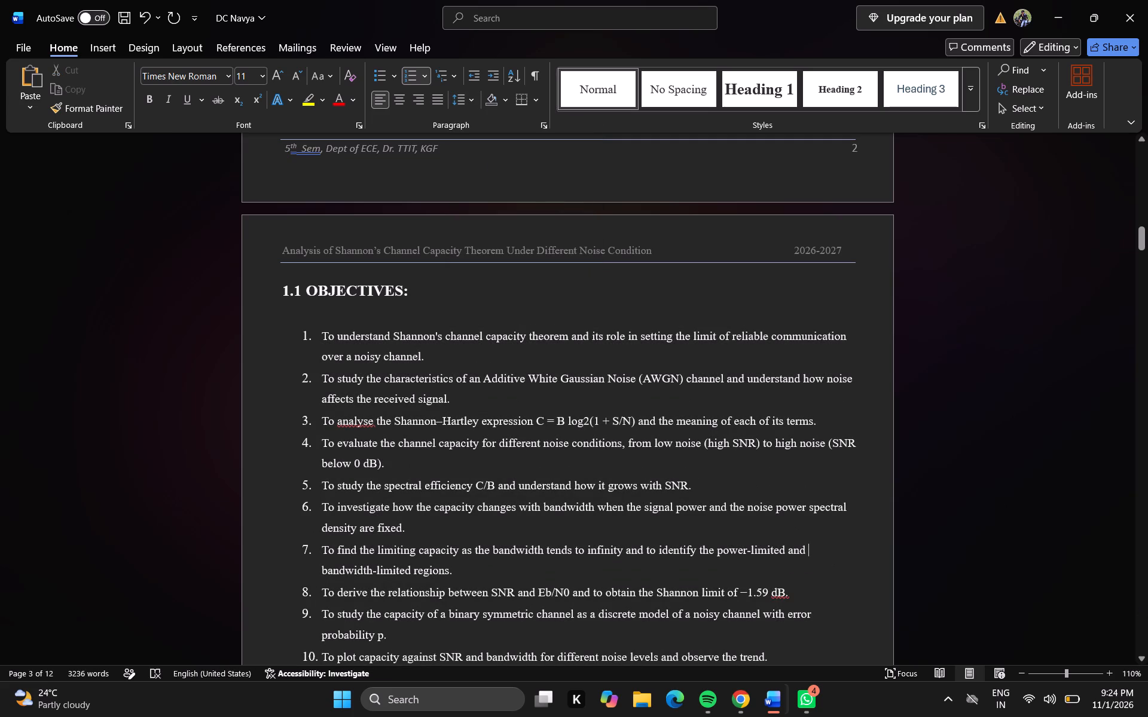
Set the font size of the whole objectives list, items 1 to 12, to 12.
{"action": "left_click_drag", "start_coordinate": [291, 310], "coordinate": [444, 413]}
{"action": "left_click_drag", "start_coordinate": [444, 413], "coordinate": [727, 644]}
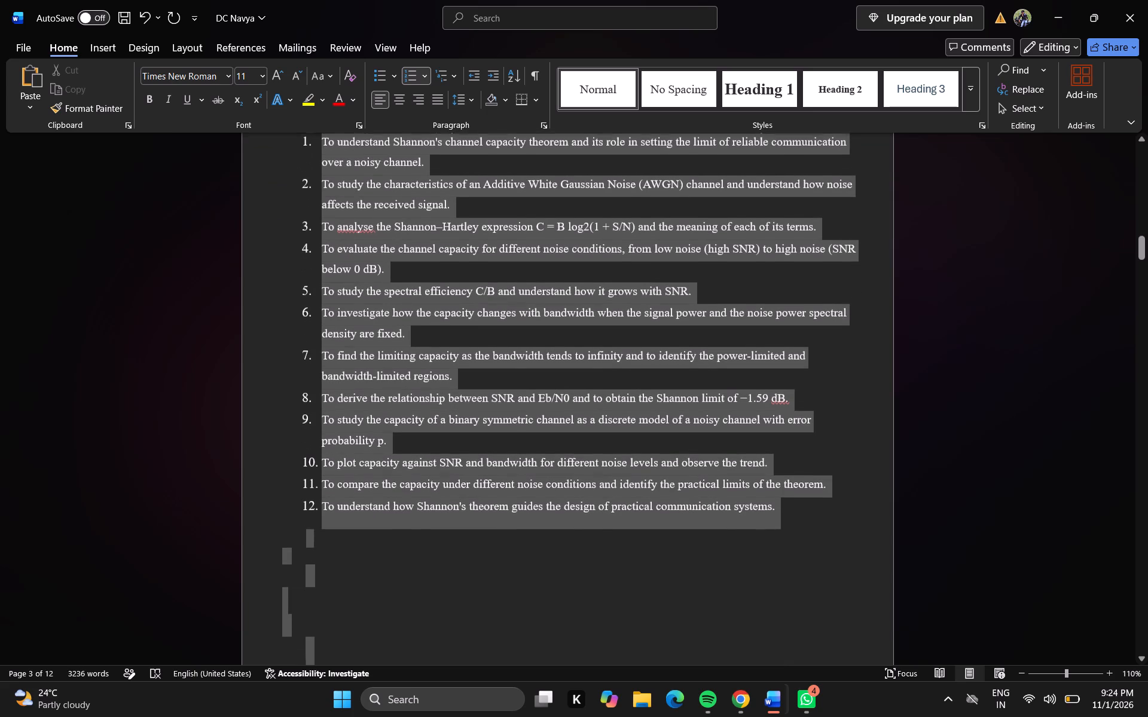
{"action": "left_click_drag", "start_coordinate": [727, 644], "coordinate": [856, 511]}
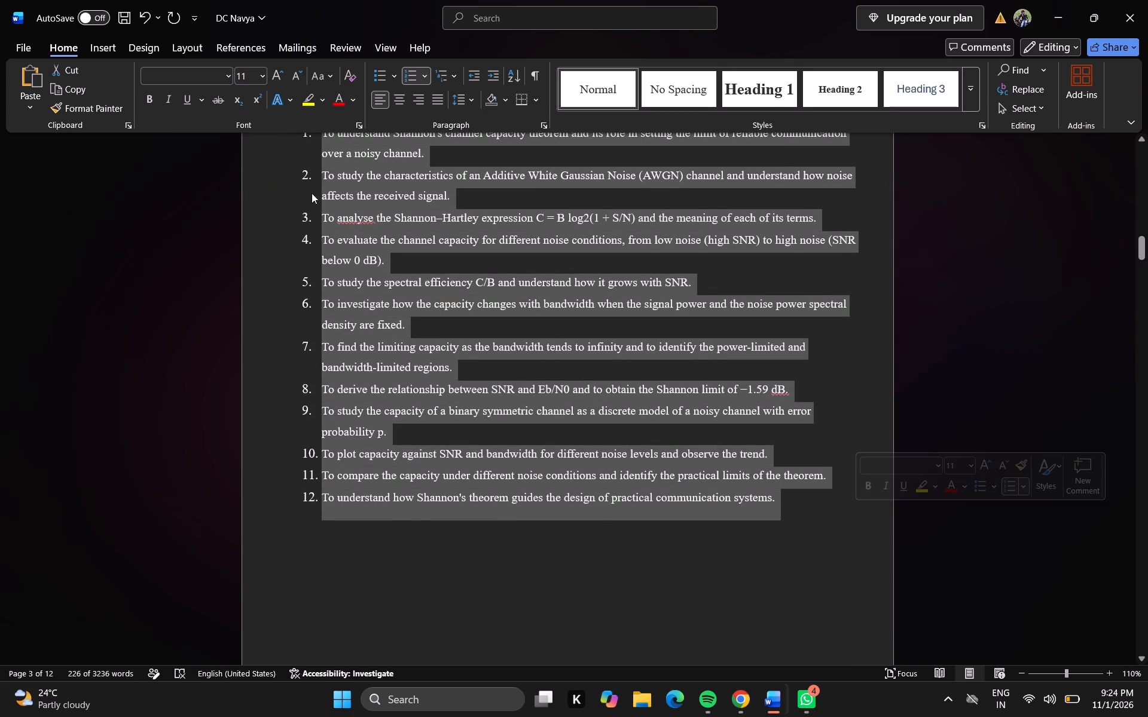
{"action": "left_click", "coordinate": [252, 73]}
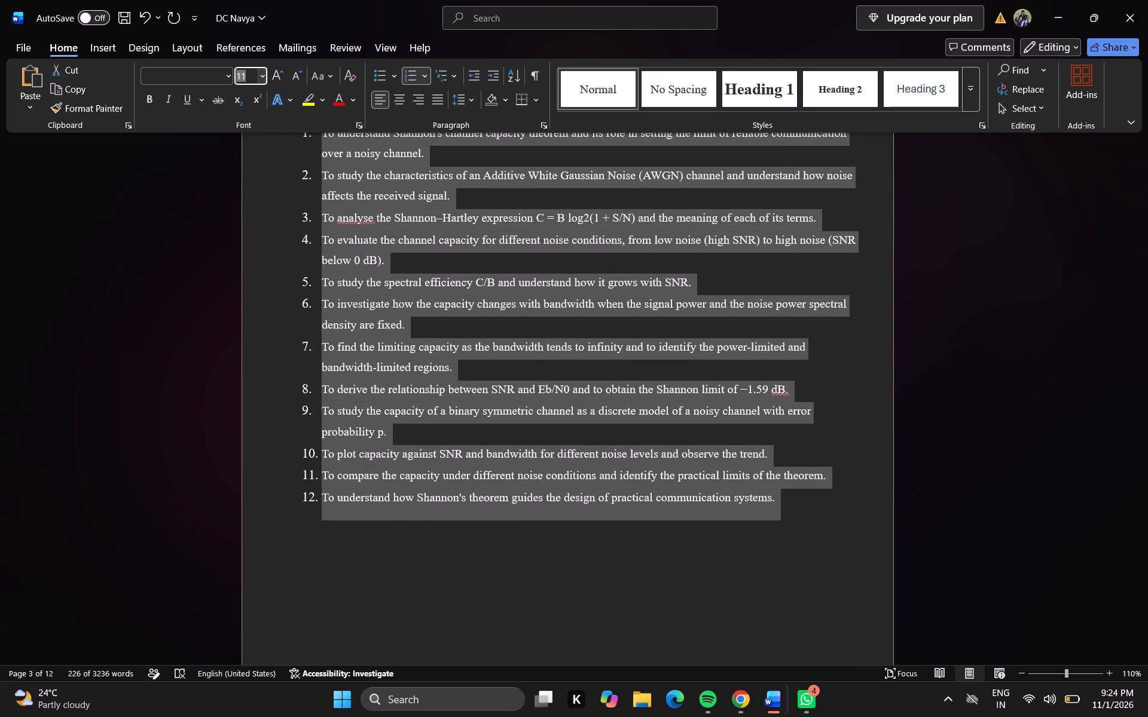
{"action": "type", "text": "12"}
{"action": "key", "text": "Return"}
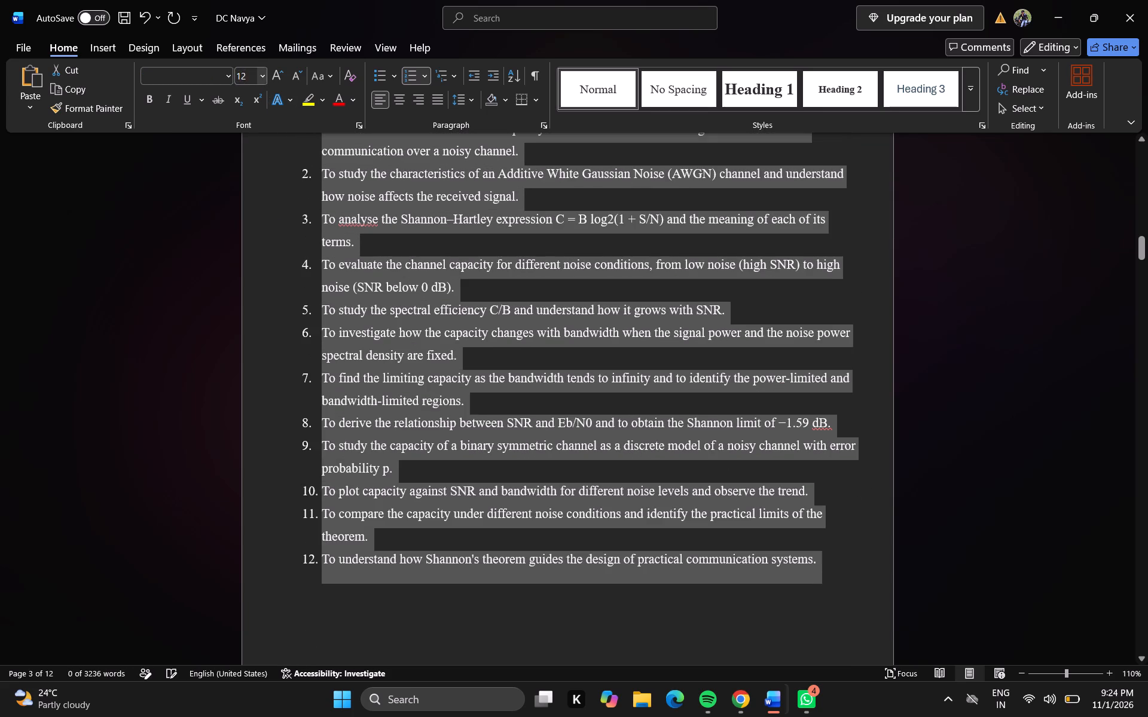
{"action": "left_click", "coordinate": [883, 606]}
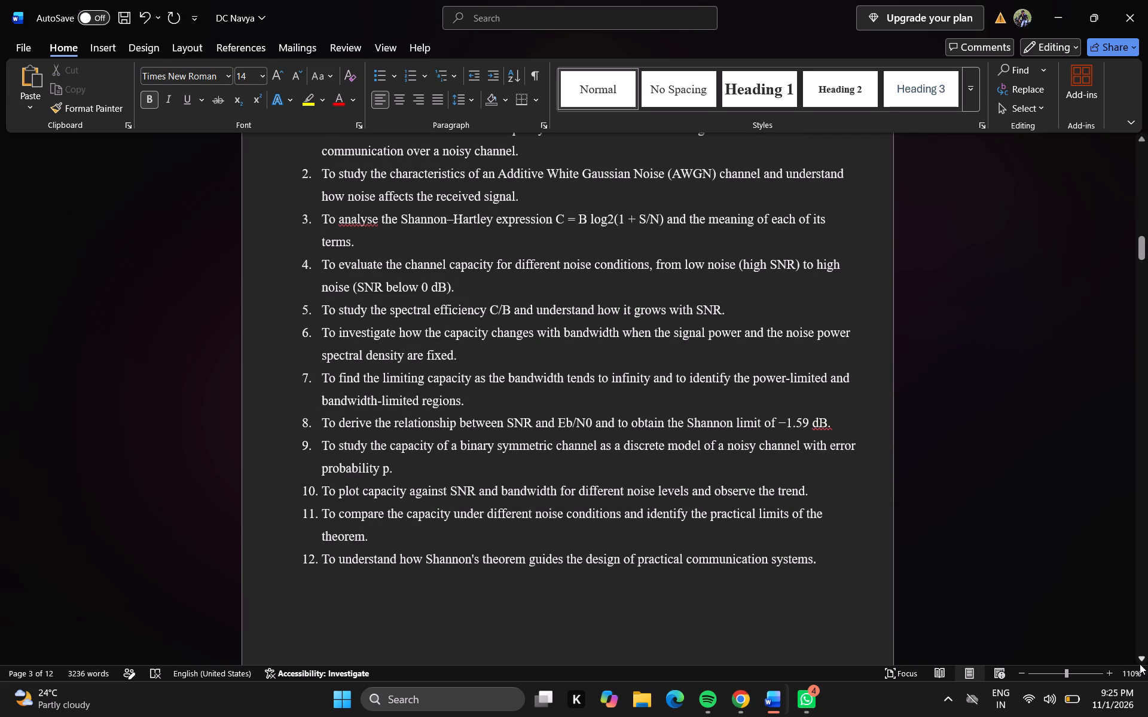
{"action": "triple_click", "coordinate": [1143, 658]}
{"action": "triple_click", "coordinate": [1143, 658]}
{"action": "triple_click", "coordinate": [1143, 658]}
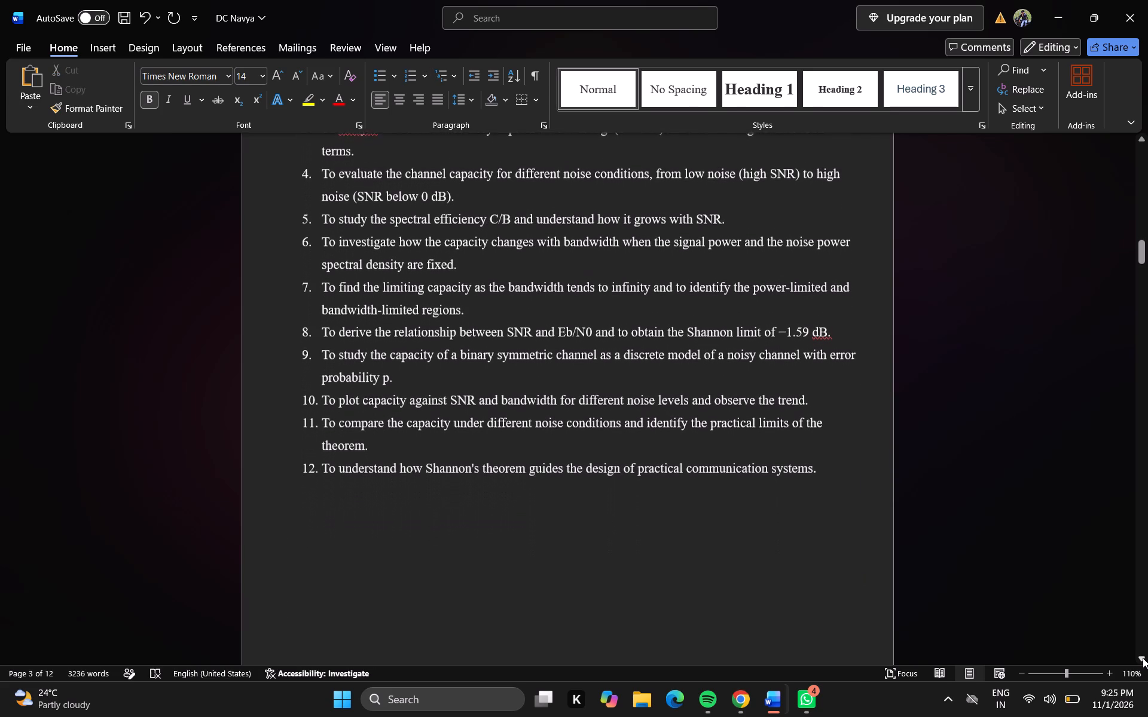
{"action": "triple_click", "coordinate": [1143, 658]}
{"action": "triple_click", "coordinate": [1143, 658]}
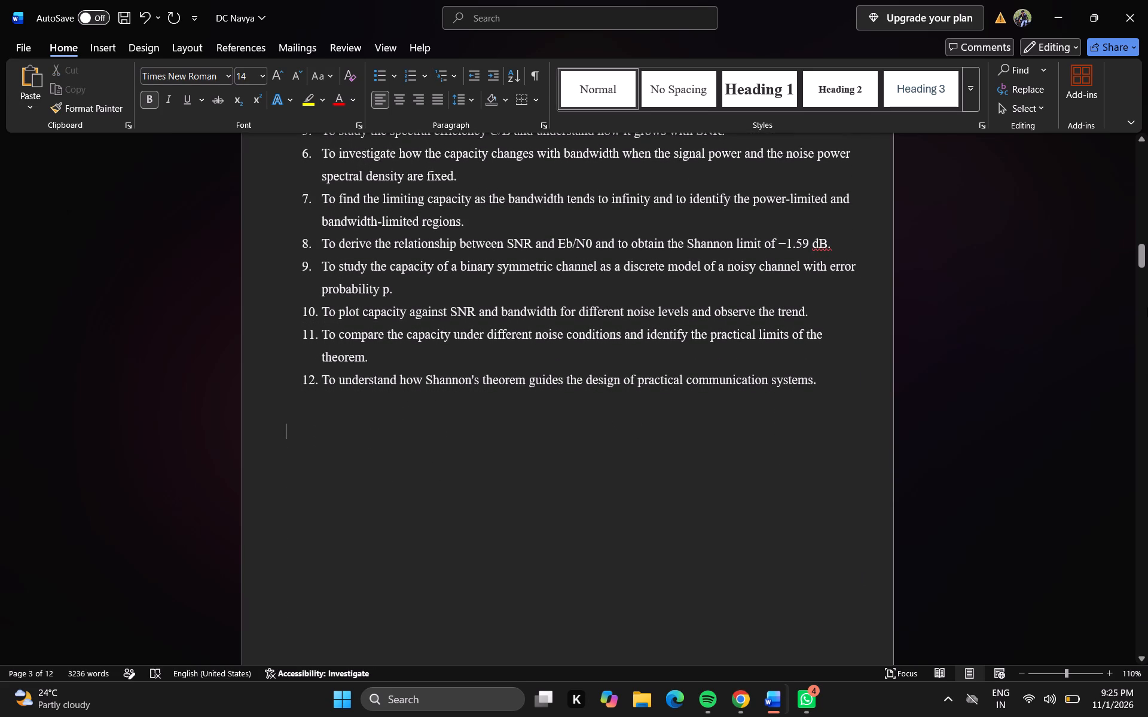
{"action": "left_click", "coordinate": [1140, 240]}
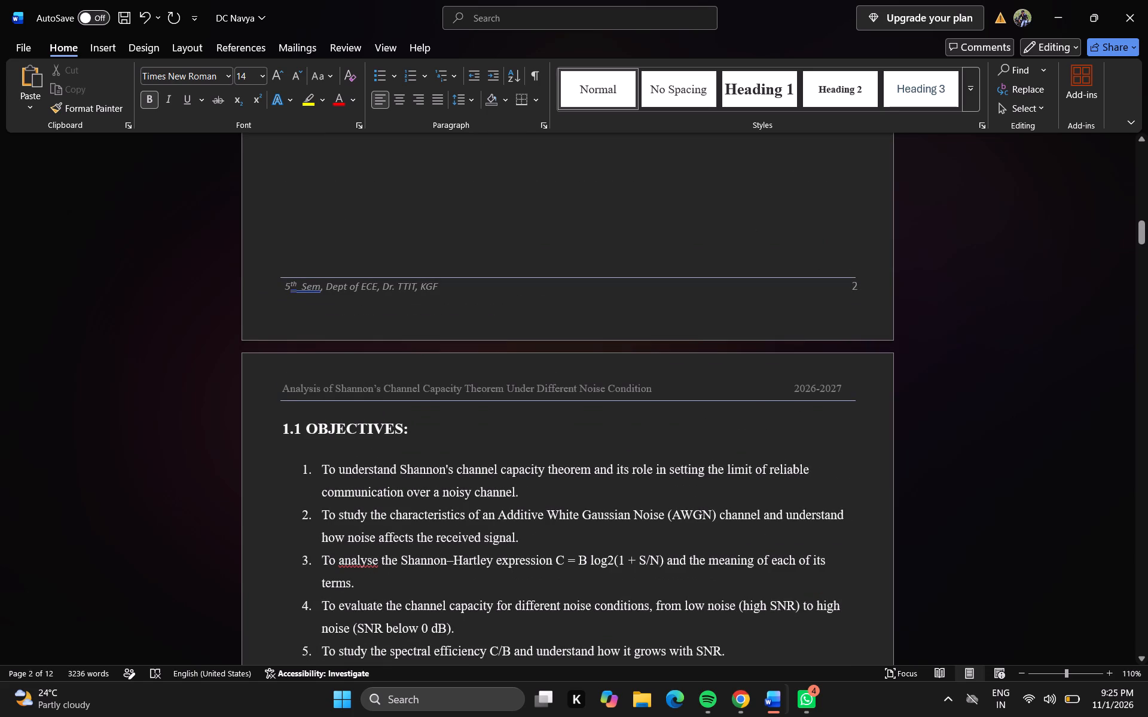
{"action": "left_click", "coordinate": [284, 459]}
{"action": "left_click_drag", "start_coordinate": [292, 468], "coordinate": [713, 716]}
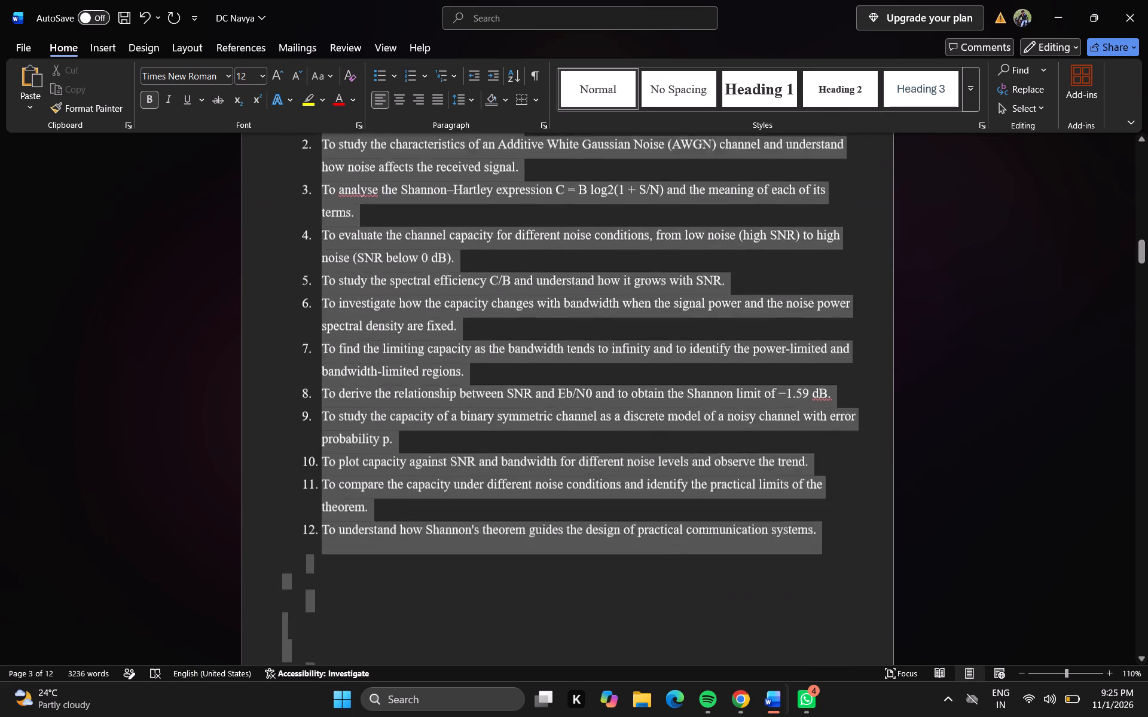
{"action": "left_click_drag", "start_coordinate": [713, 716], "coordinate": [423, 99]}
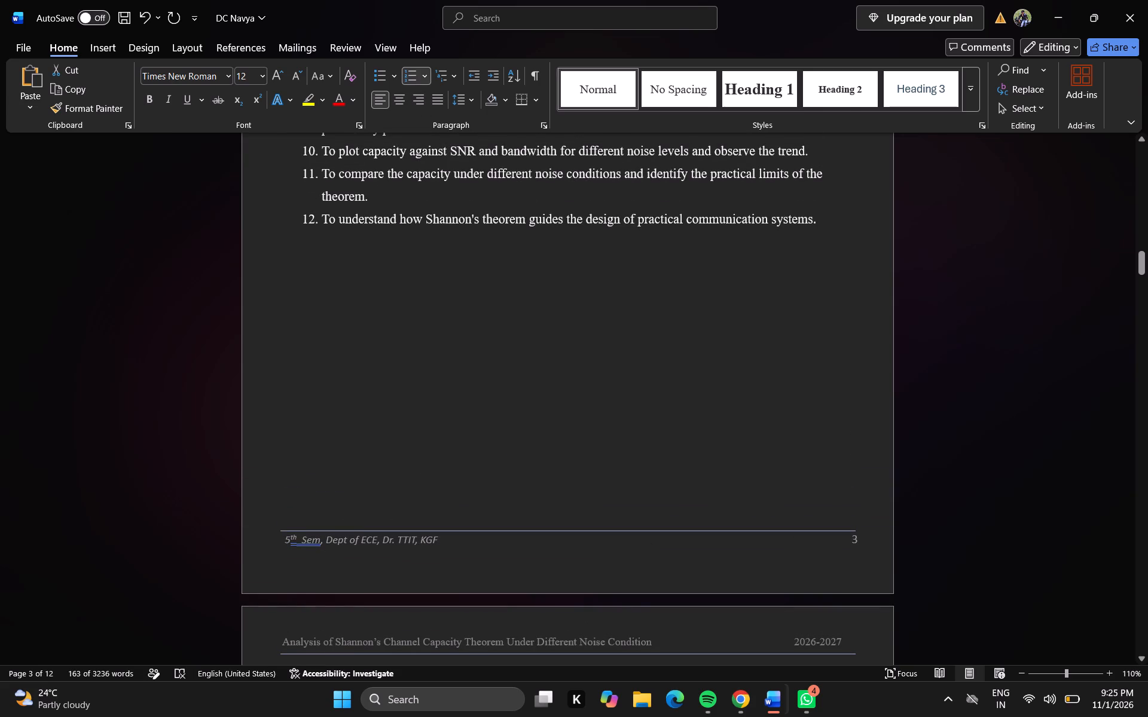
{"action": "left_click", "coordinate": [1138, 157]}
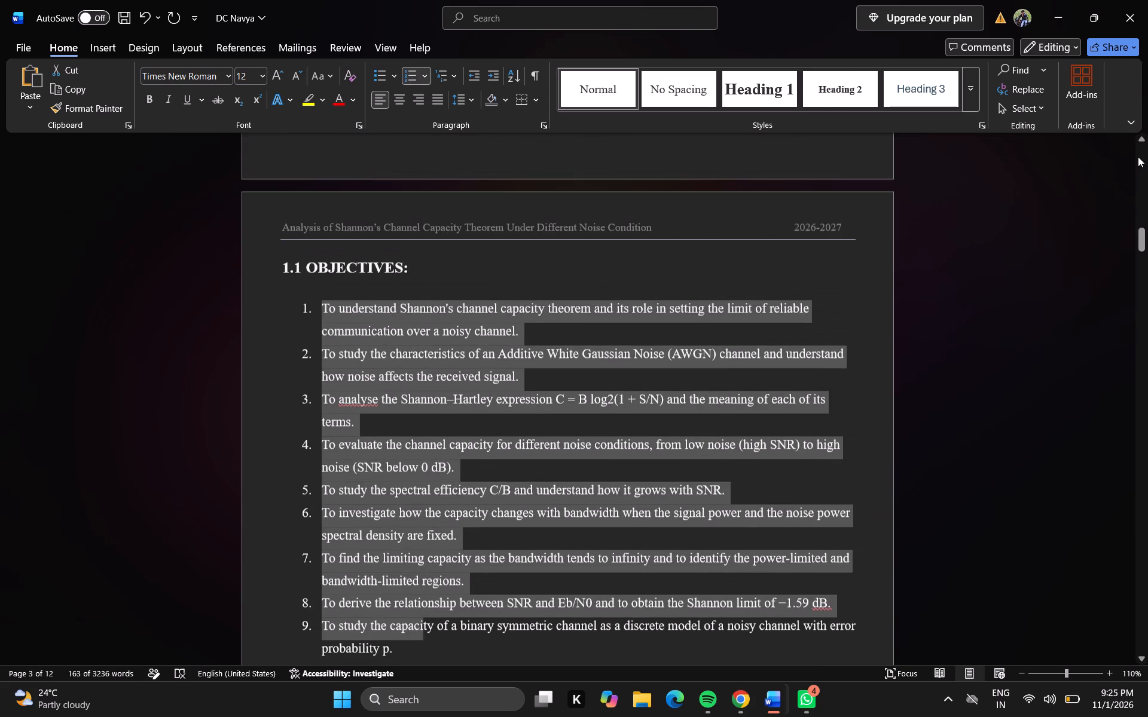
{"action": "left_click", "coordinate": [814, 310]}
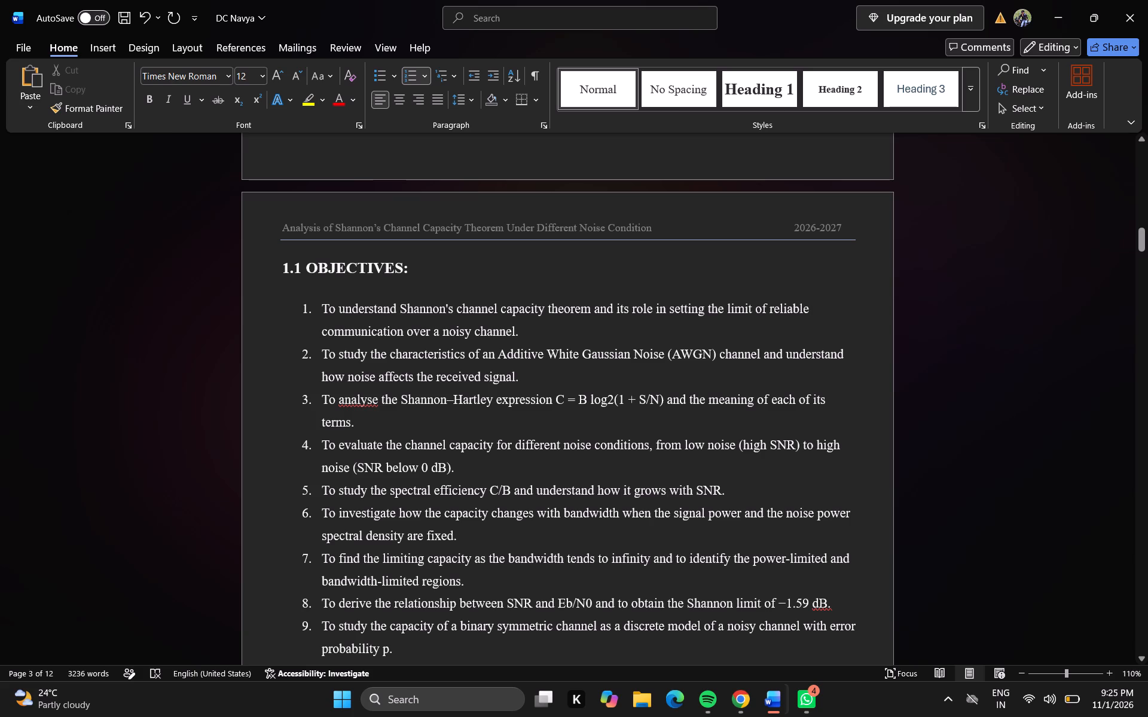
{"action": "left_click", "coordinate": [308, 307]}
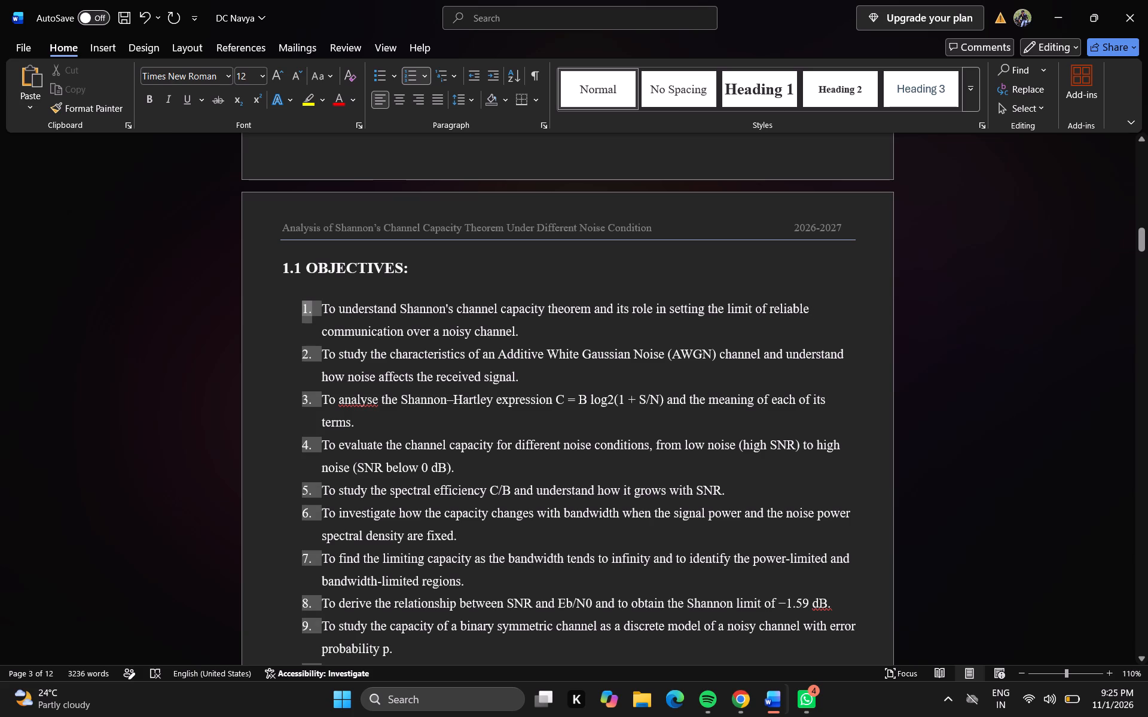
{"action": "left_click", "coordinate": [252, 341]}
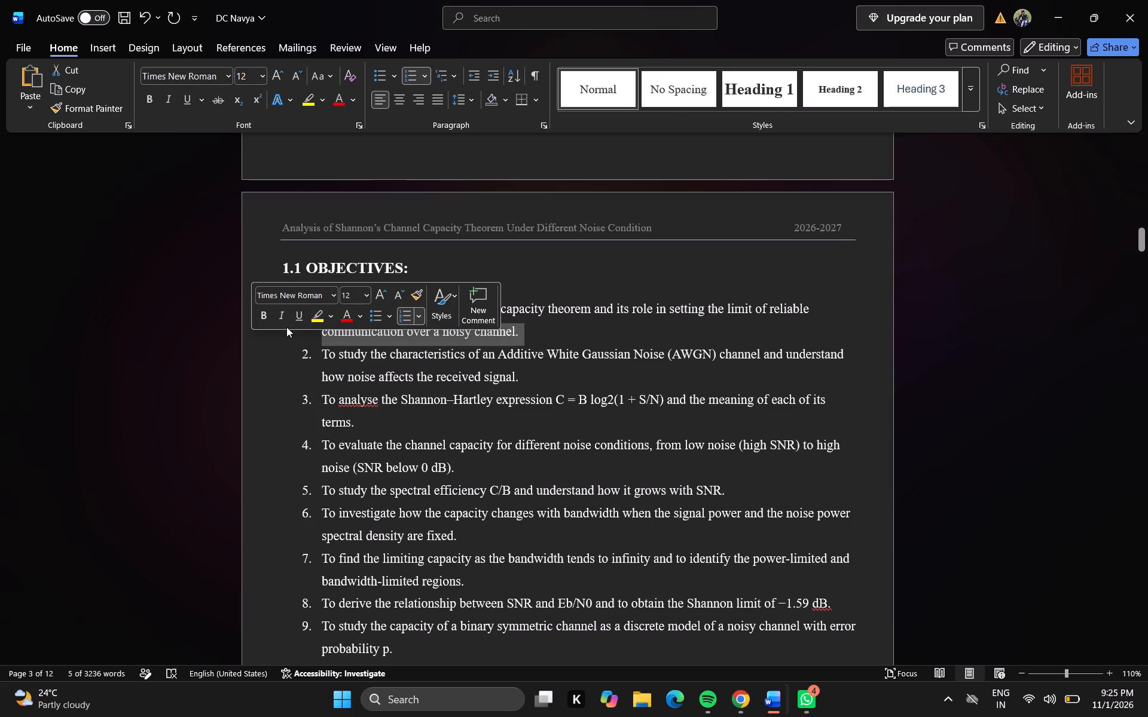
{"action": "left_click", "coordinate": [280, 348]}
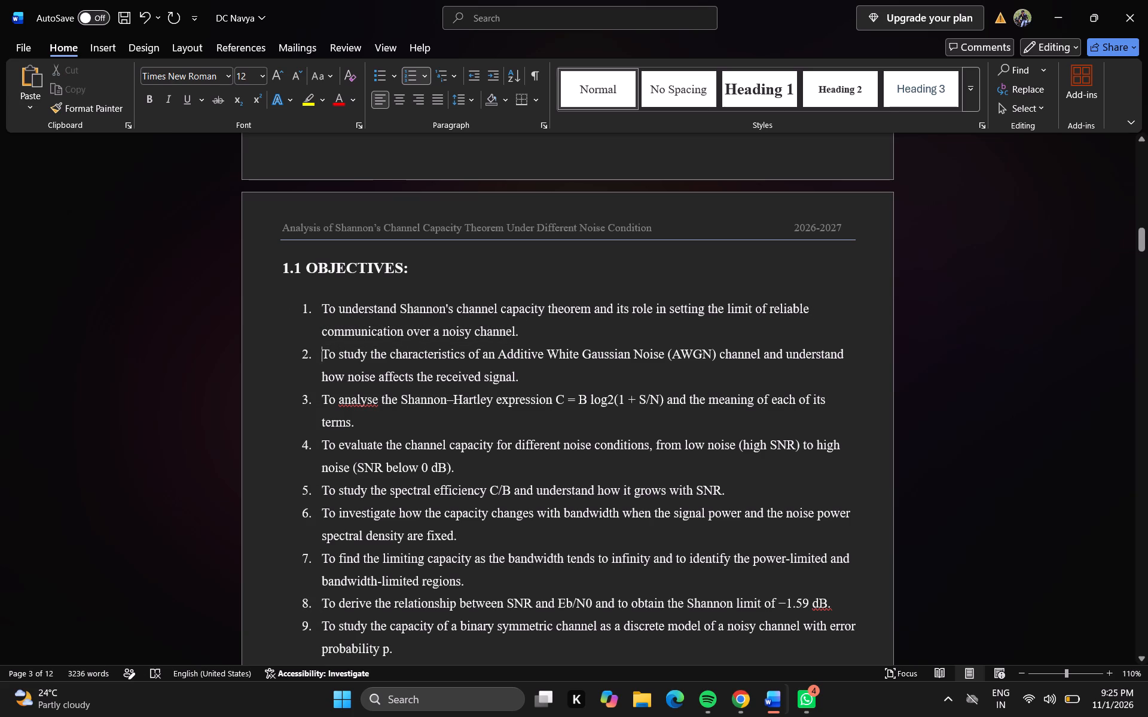